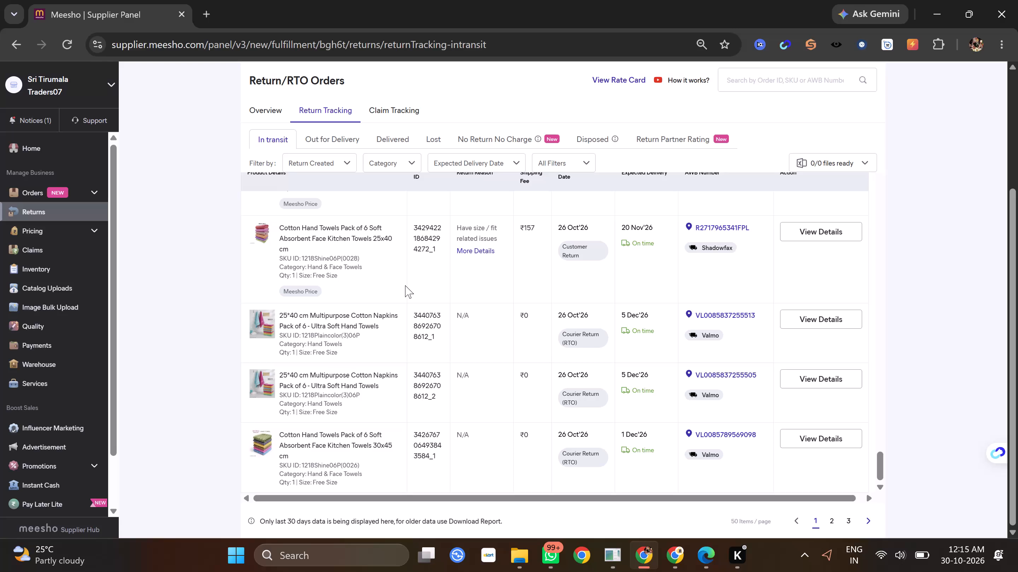
pyautogui.scroll(-1, 405, 285)
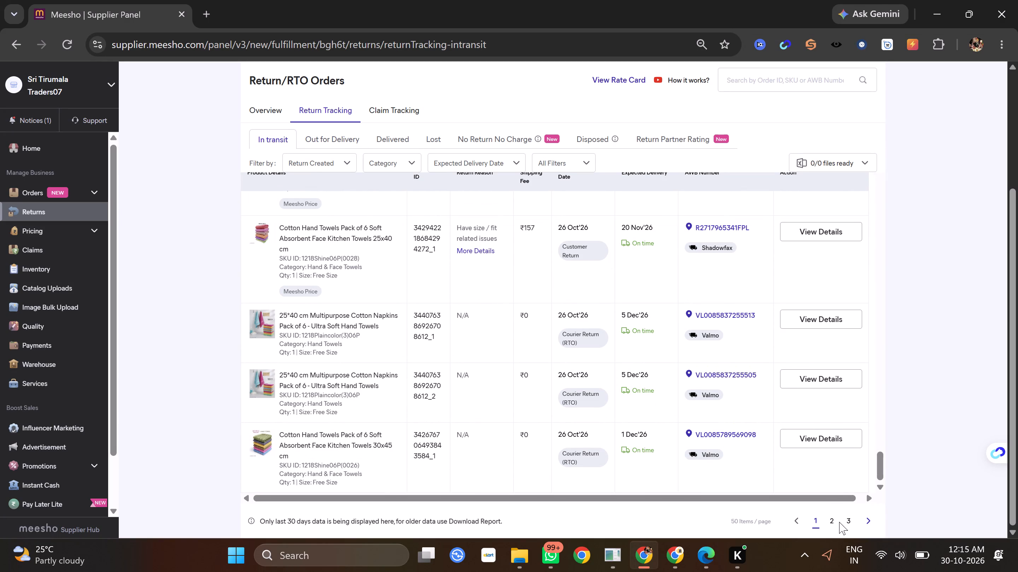
pyautogui.click(851, 521)
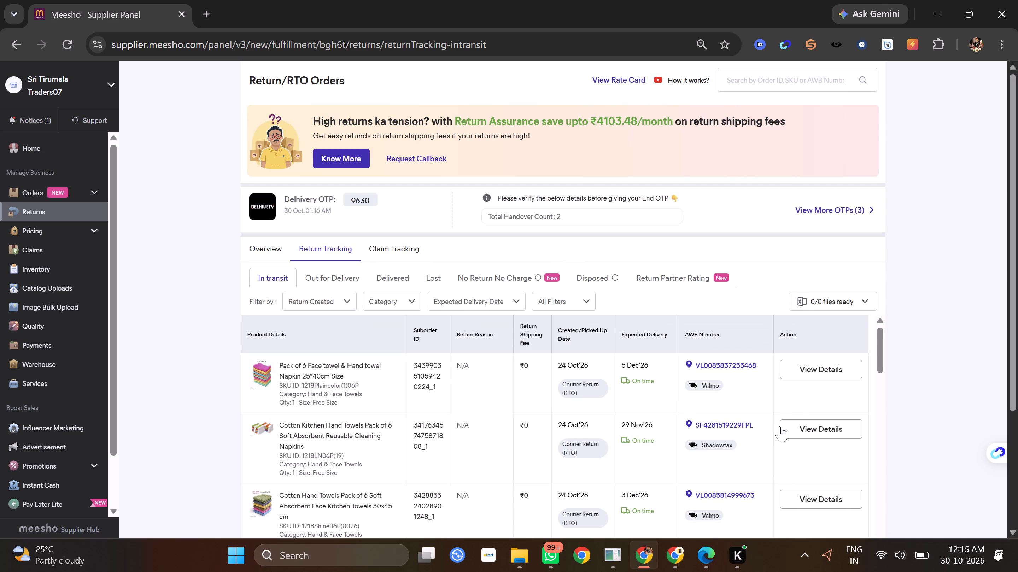
pyautogui.scroll(-6, 780, 426)
pyautogui.scroll(-5, 719, 174)
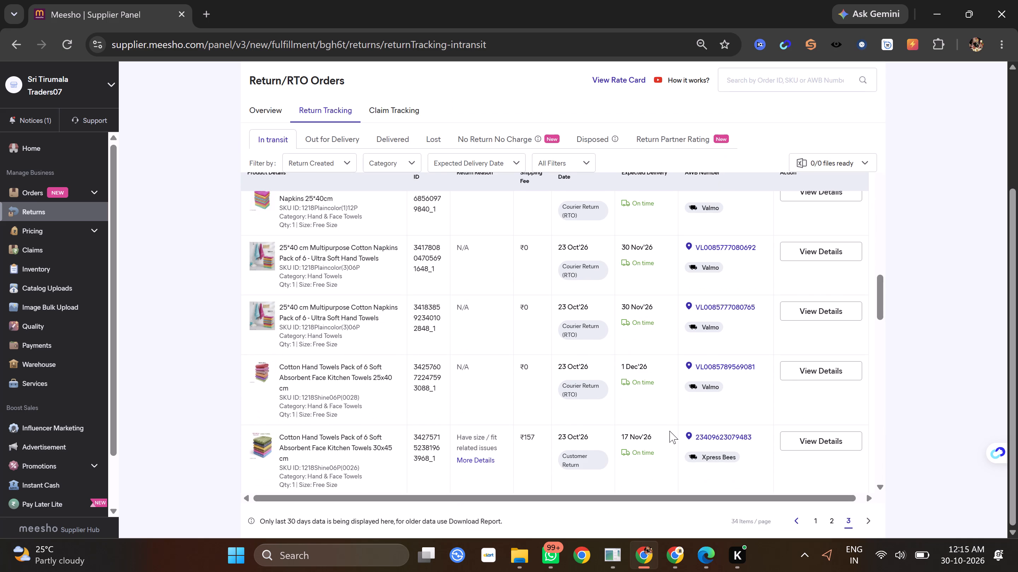
pyautogui.scroll(-8, 668, 429)
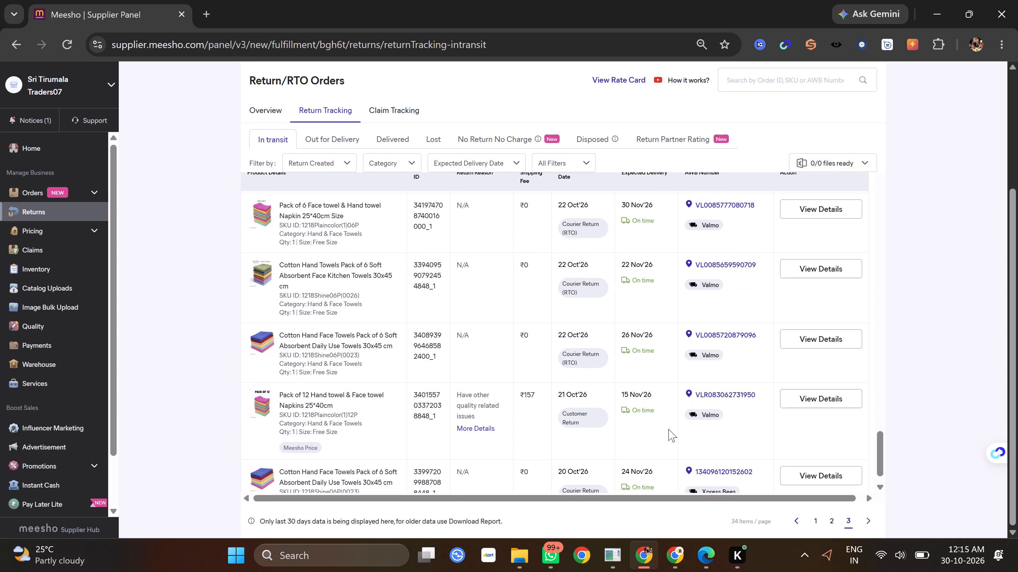
pyautogui.scroll(-2, 668, 429)
pyautogui.scroll(1, 668, 429)
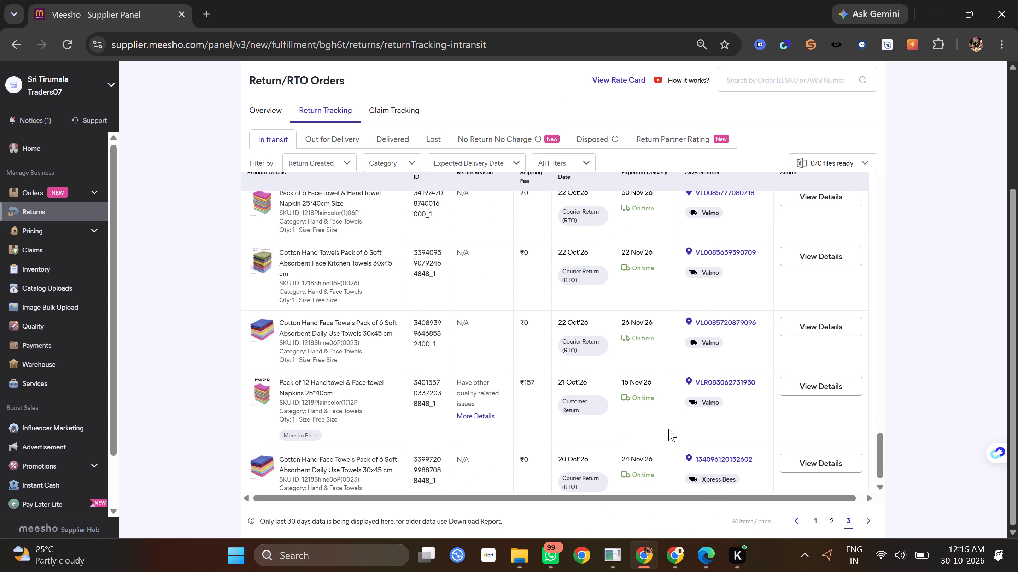
pyautogui.scroll(2, 668, 429)
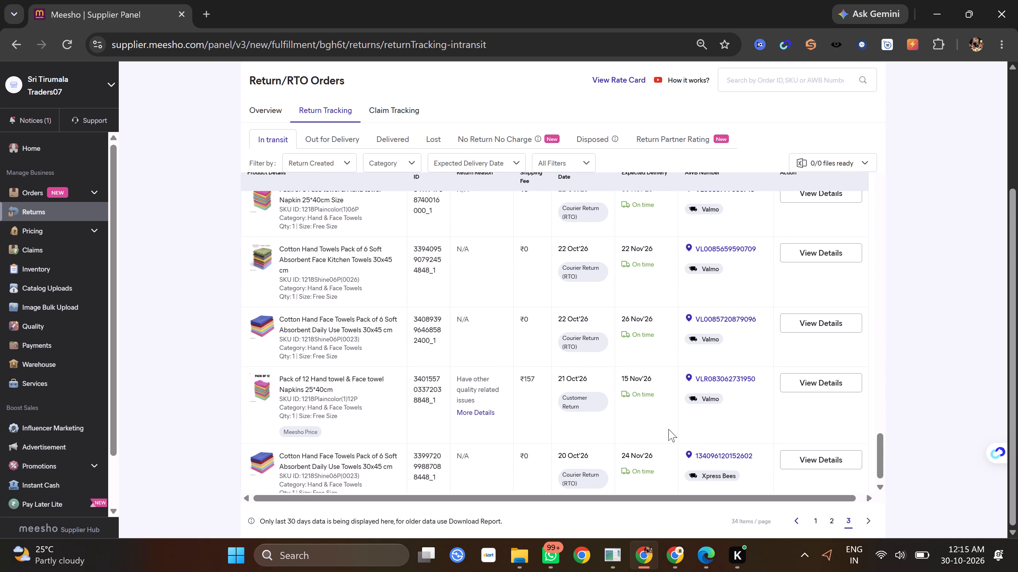
pyautogui.scroll(2, 668, 429)
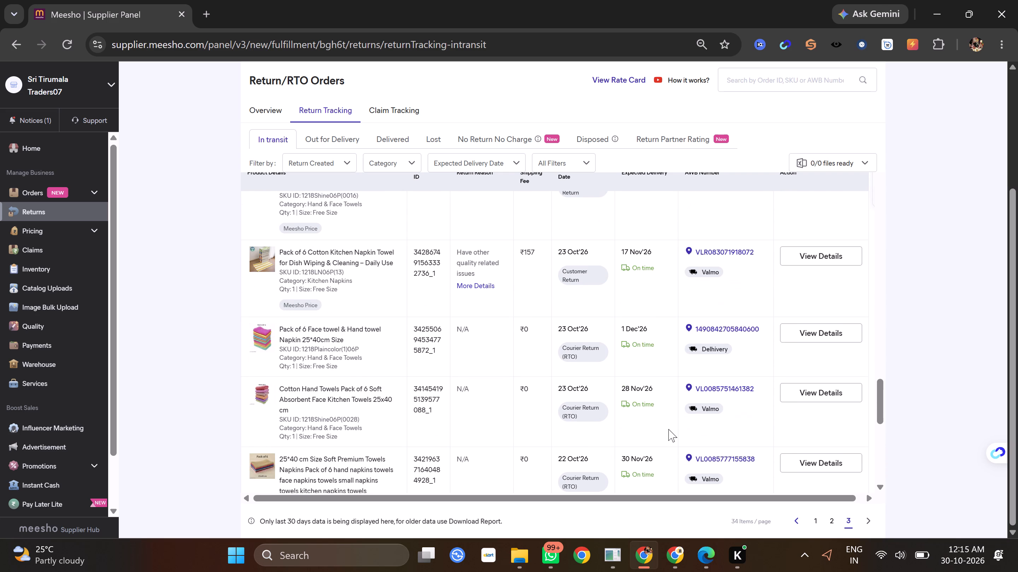
pyautogui.scroll(5, 668, 429)
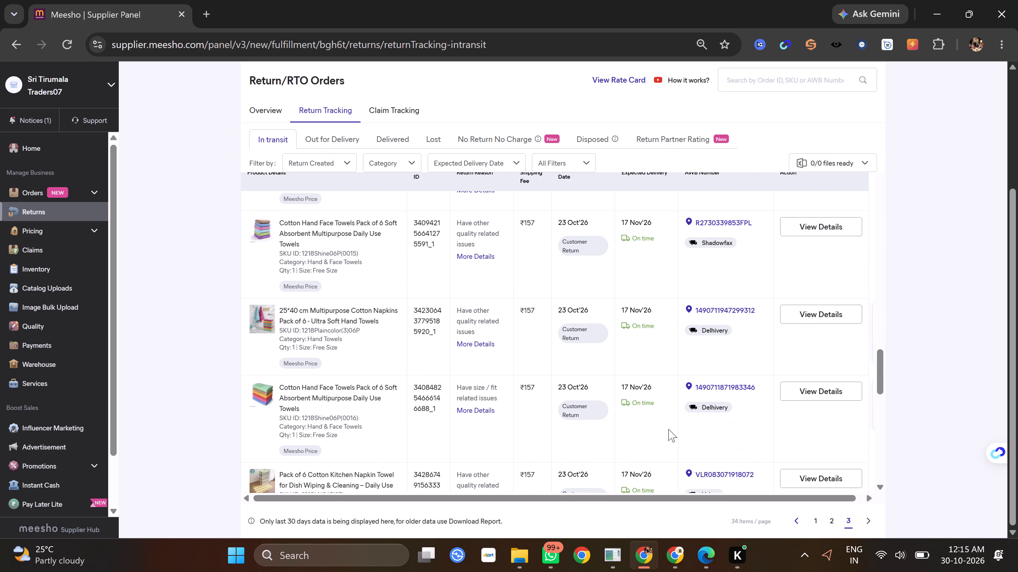
pyautogui.scroll(3, 668, 429)
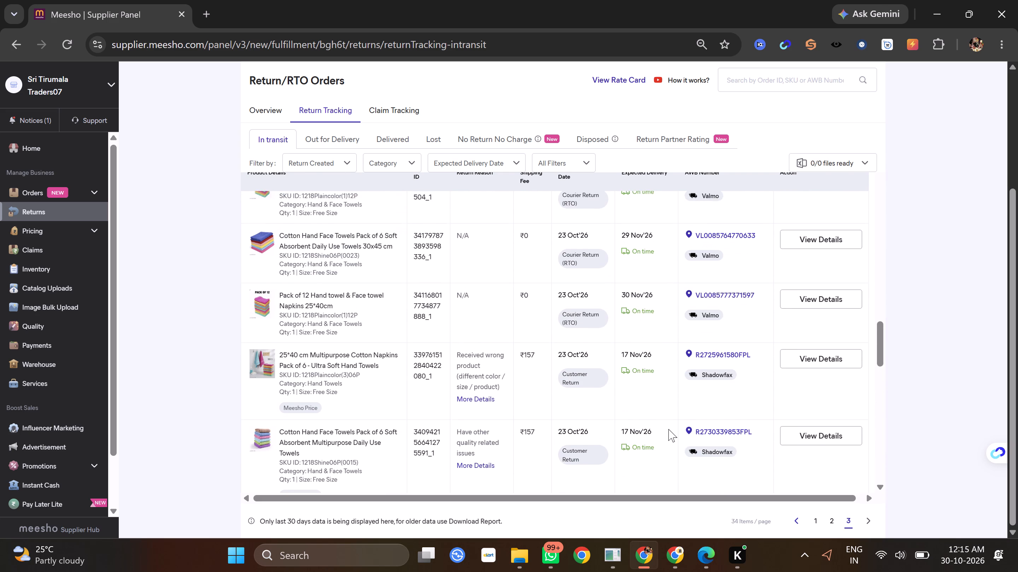
pyautogui.scroll(5, 668, 429)
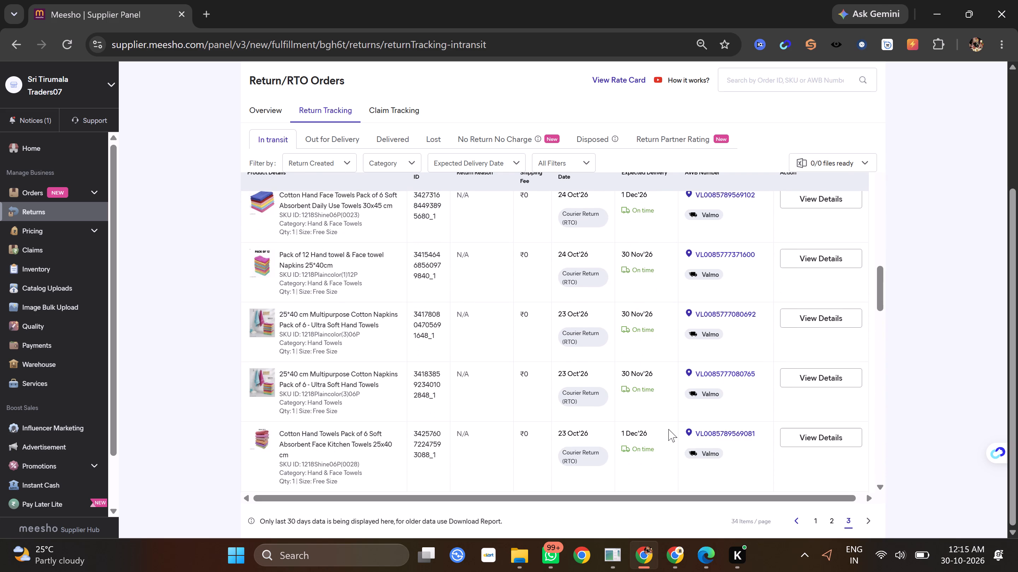
pyautogui.scroll(5, 668, 429)
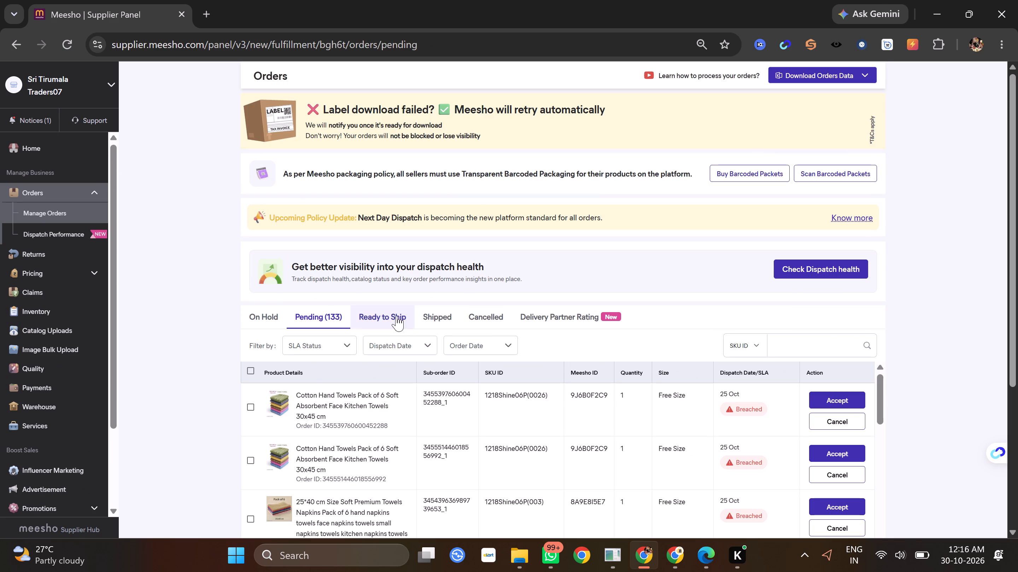
pyautogui.click(394, 314)
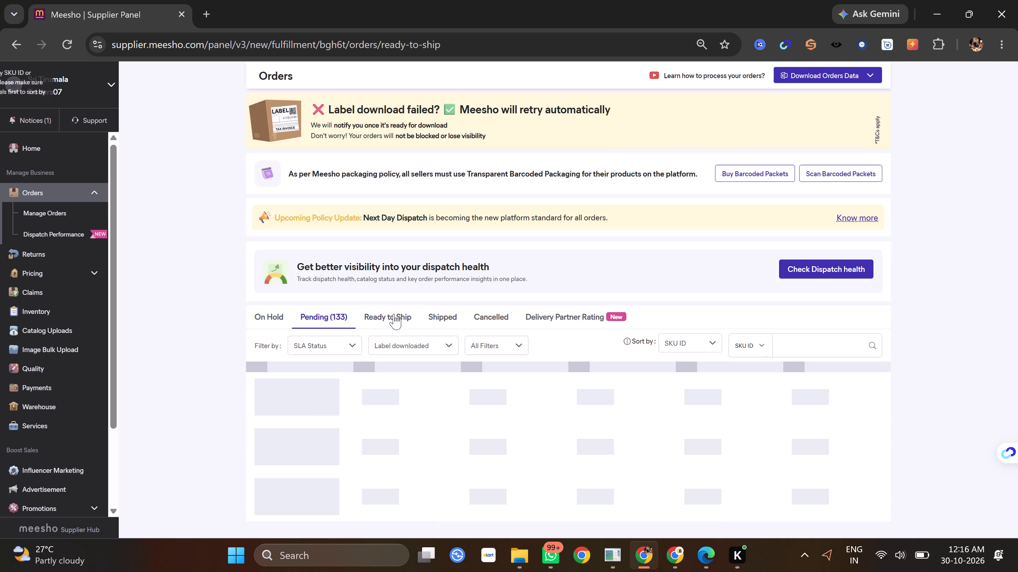
# Select all orders in the Ready to Ship list at once.
pyautogui.scroll(-2, 394, 314)
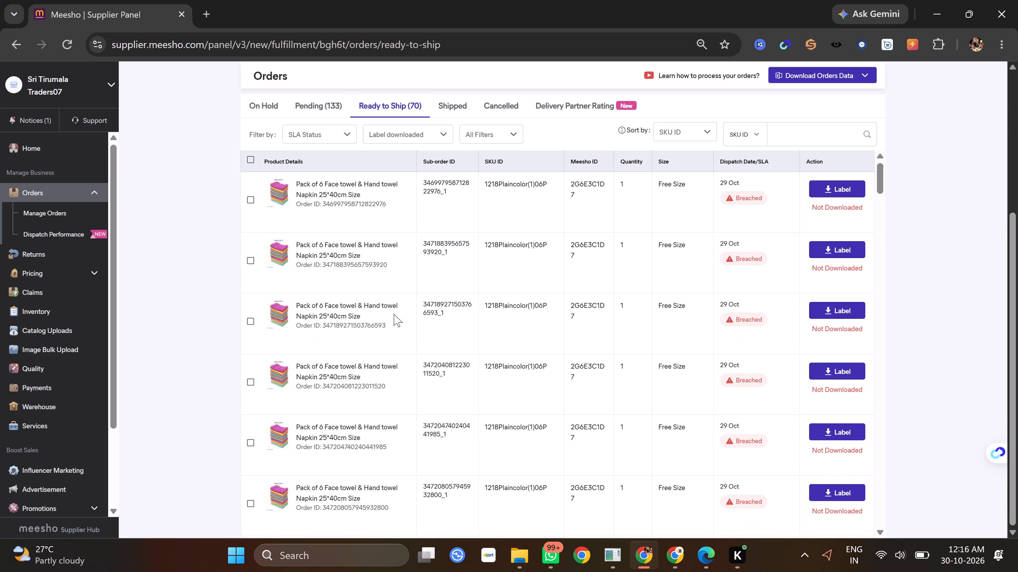
pyautogui.scroll(-1, 394, 314)
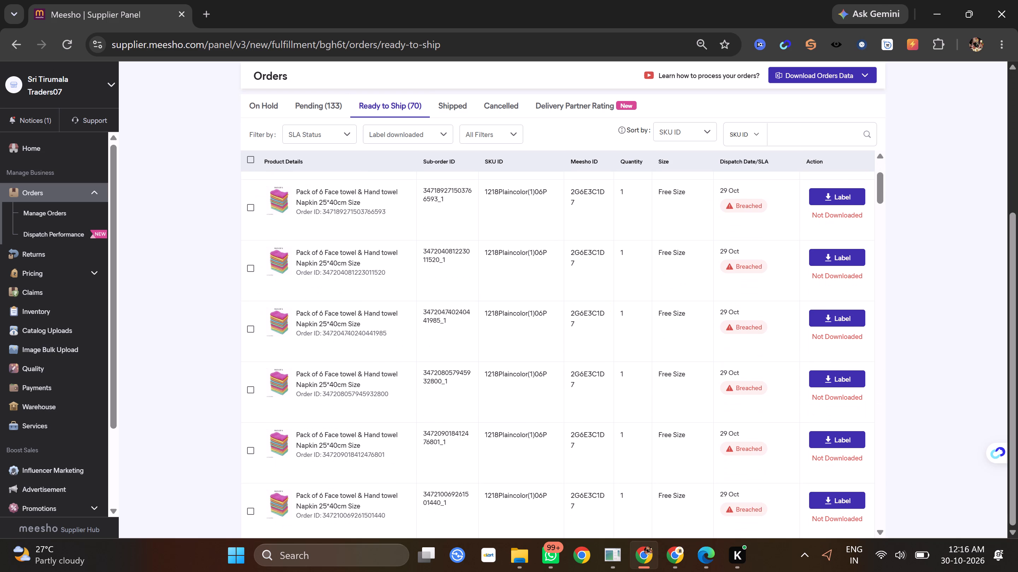
pyautogui.scroll(-1, 394, 314)
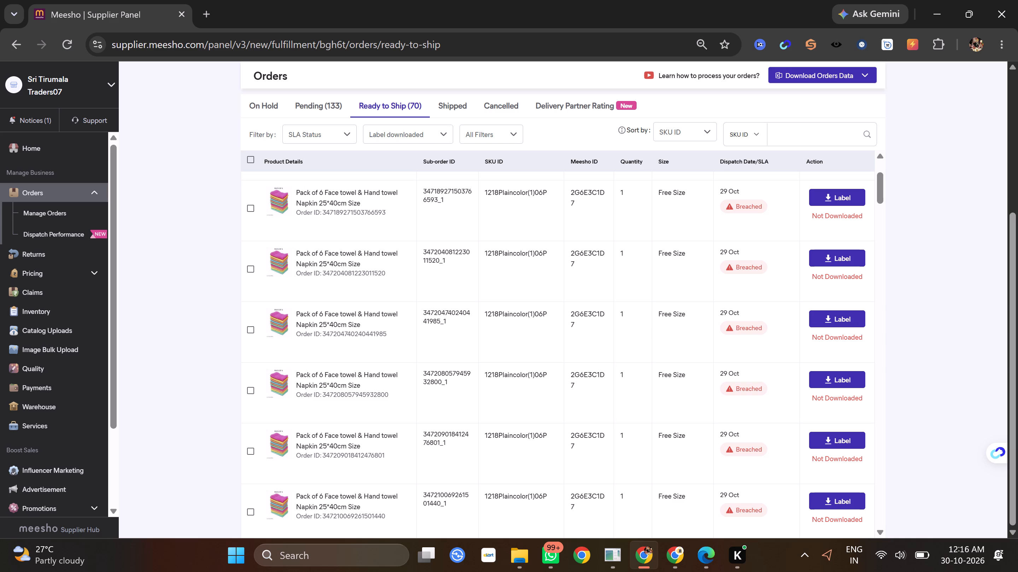
pyautogui.click(248, 156)
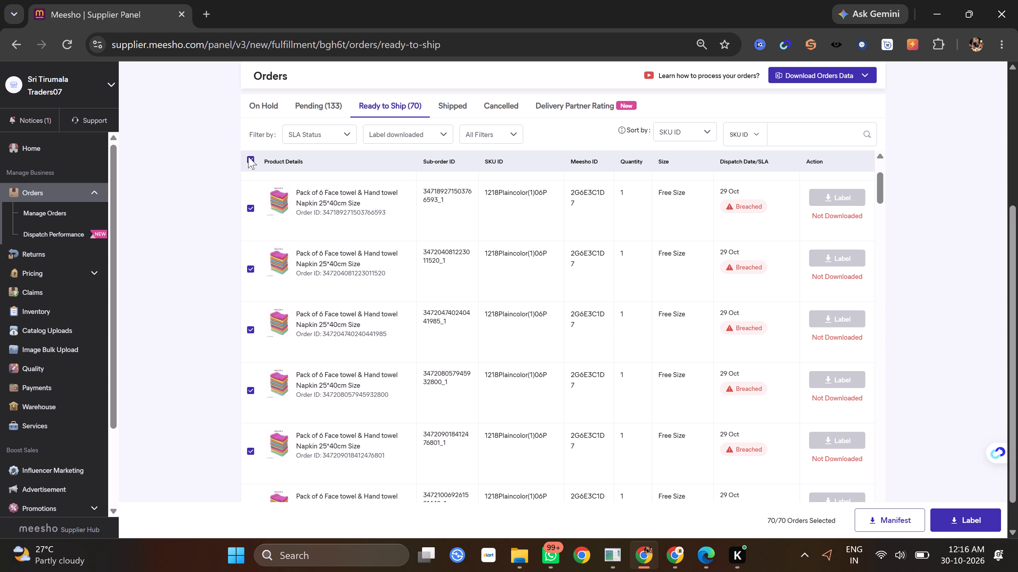
# Add the unselected Pack of 6 Face towel & Hand towel order dated 28 Oct, near the end of the list, to the selection.
pyautogui.scroll(-19, 450, 267)
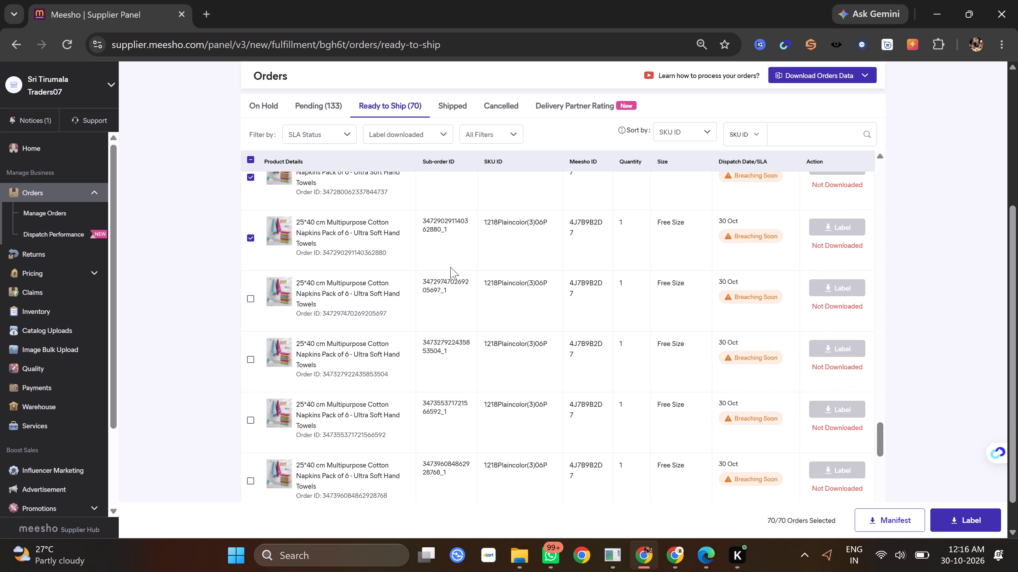
pyautogui.scroll(-12, 450, 267)
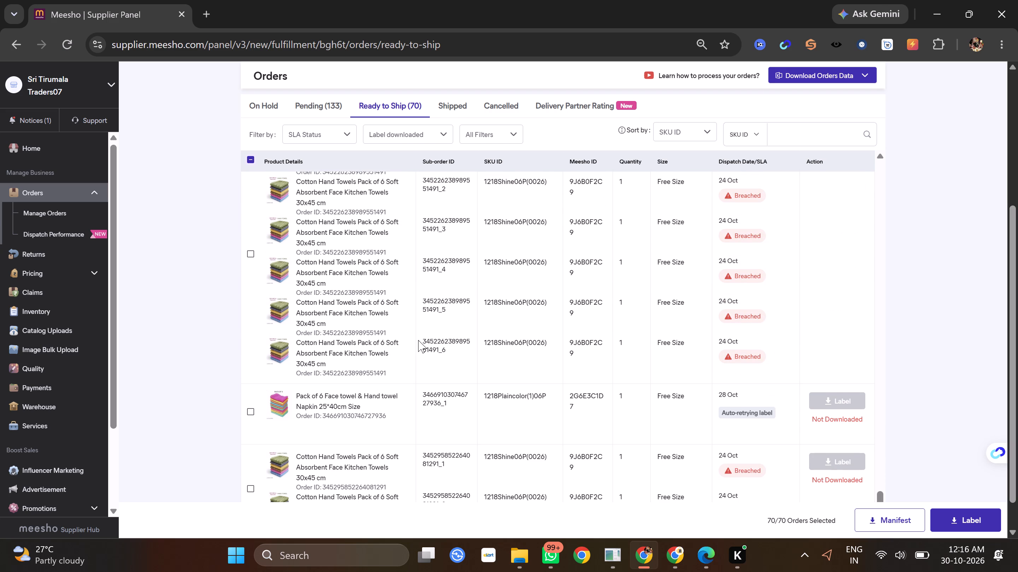
pyautogui.scroll(-2, 418, 340)
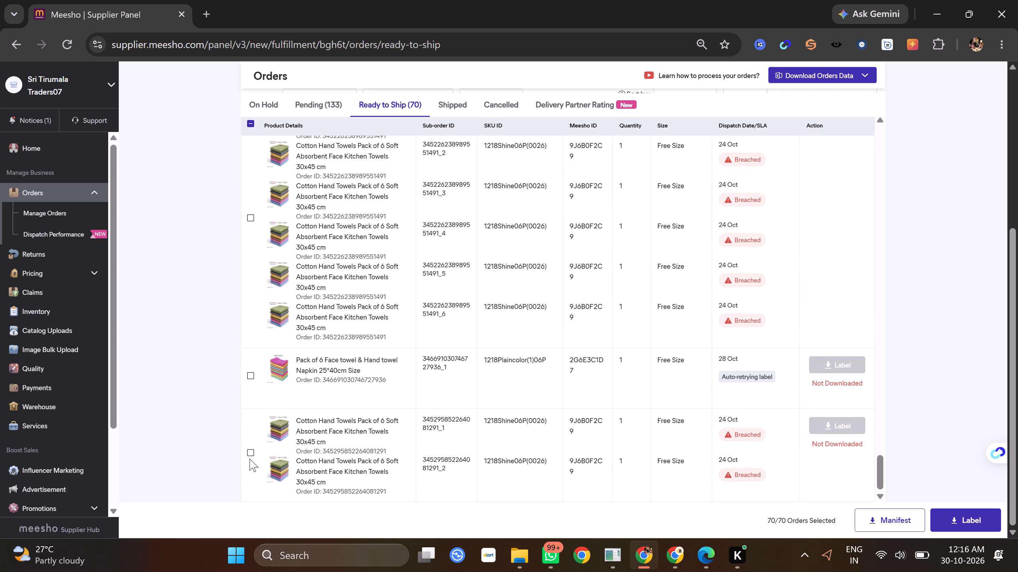
pyautogui.click(246, 448)
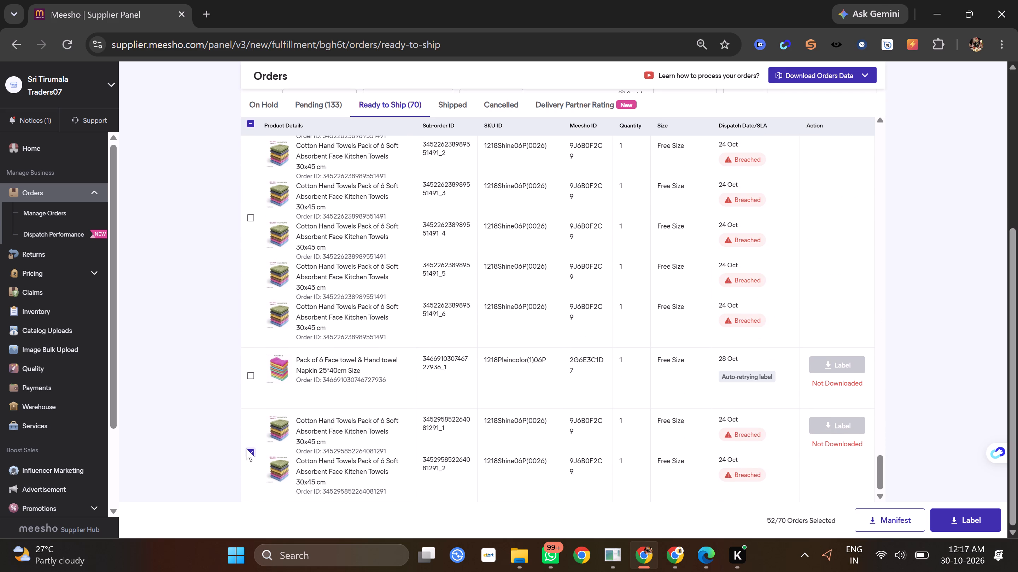
pyautogui.click(246, 448)
pyautogui.click(251, 379)
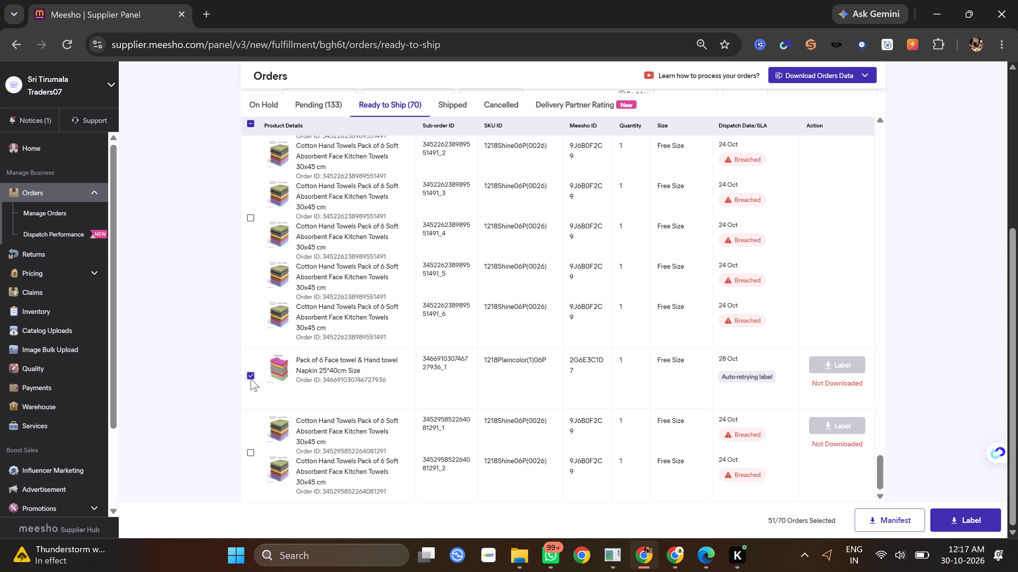
# Add the six unselected 25*40 cm Multipurpose Cotton Napkins orders dated 30 Oct to the Ready to Ship selection.
pyautogui.scroll(3, 332, 312)
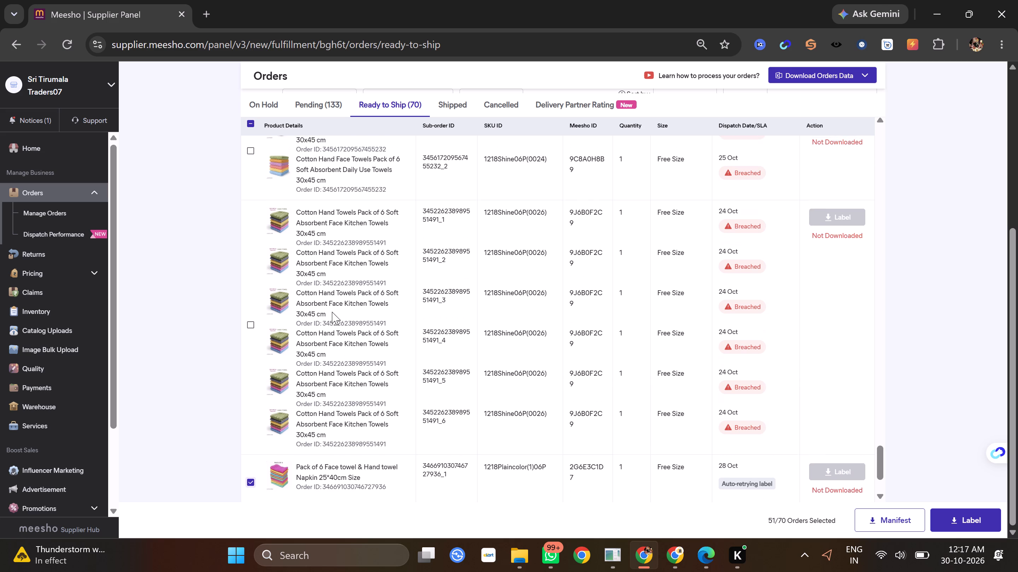
pyautogui.scroll(5, 332, 312)
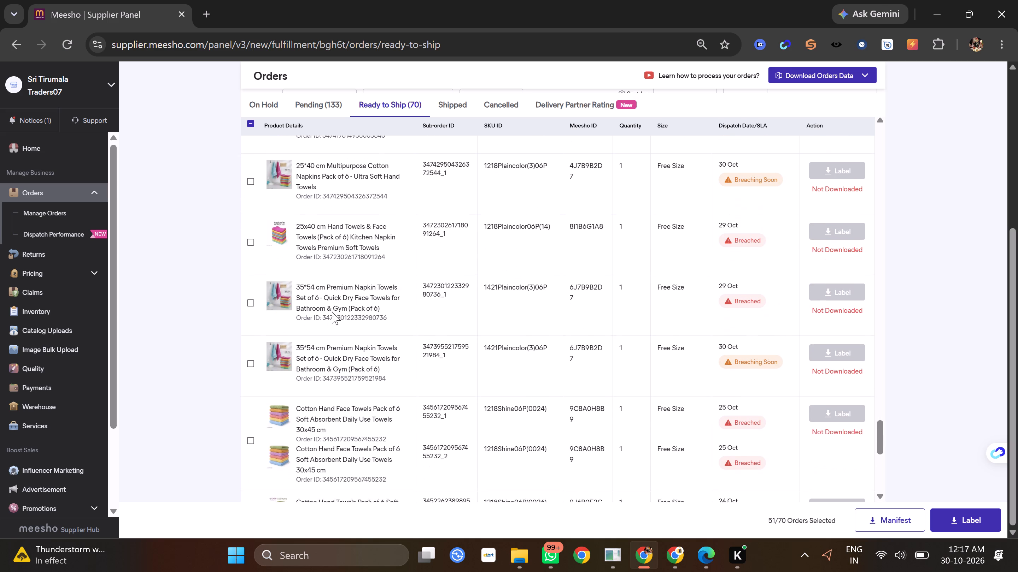
pyautogui.scroll(5, 332, 312)
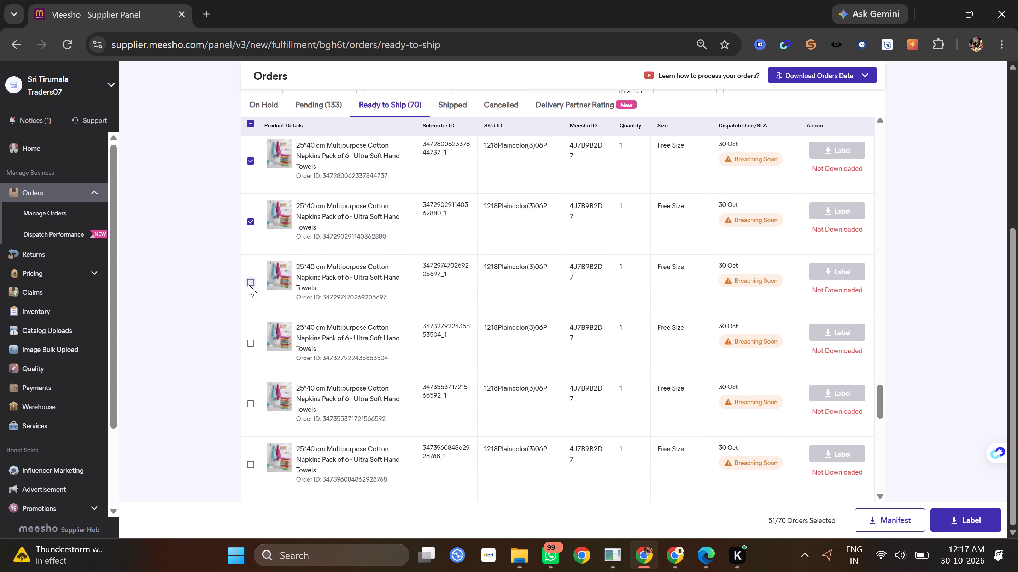
pyautogui.click(248, 281)
pyautogui.click(254, 342)
pyautogui.scroll(-1, 254, 342)
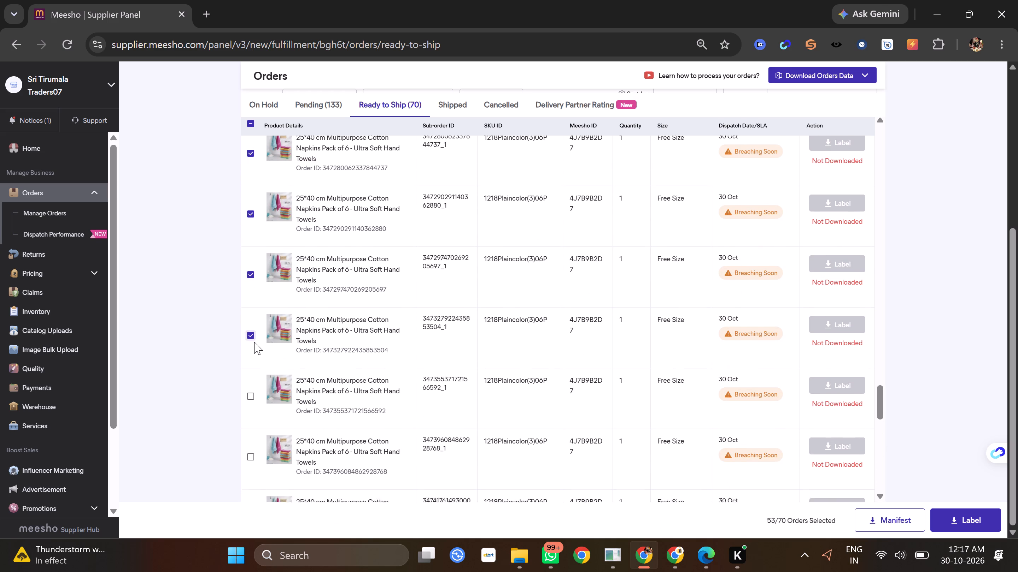
pyautogui.scroll(-1, 254, 342)
pyautogui.click(252, 299)
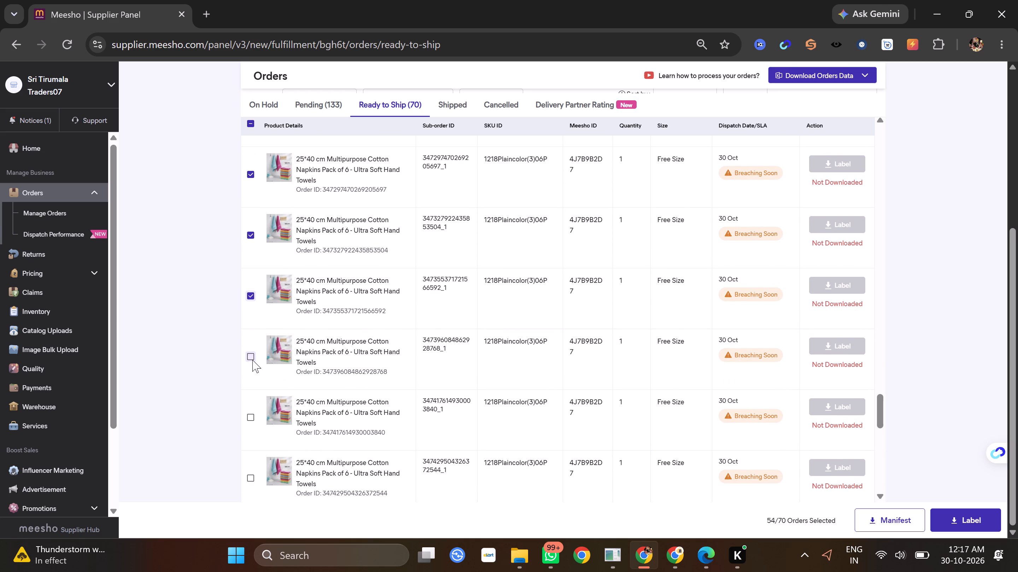
pyautogui.click(250, 357)
pyautogui.scroll(-2, 250, 357)
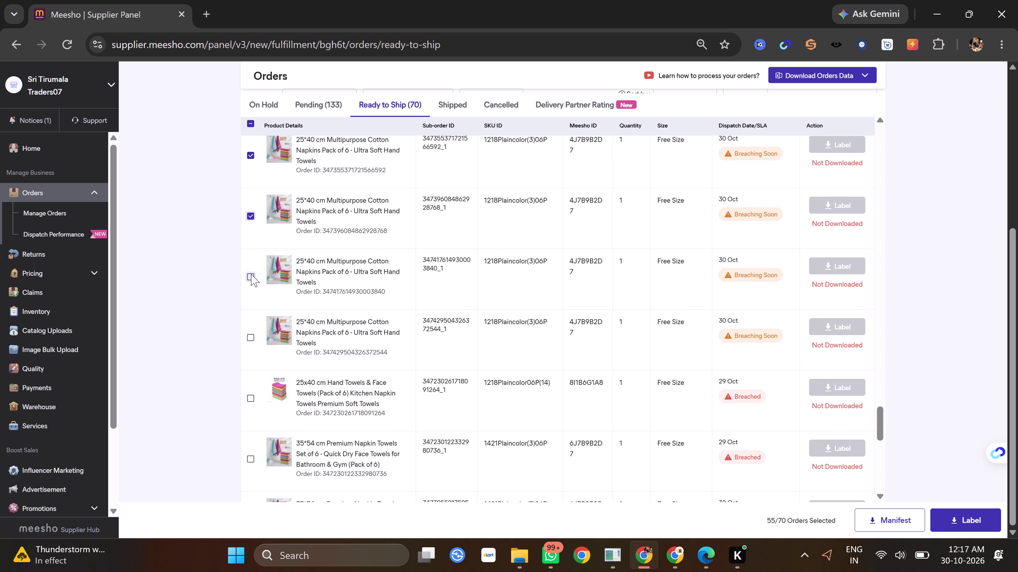
pyautogui.click(251, 275)
pyautogui.click(247, 335)
# Add the unselected 25x40 cm Hand Towels order and both 35*54 cm Premium Napkin Towels orders to the selection.
pyautogui.click(252, 399)
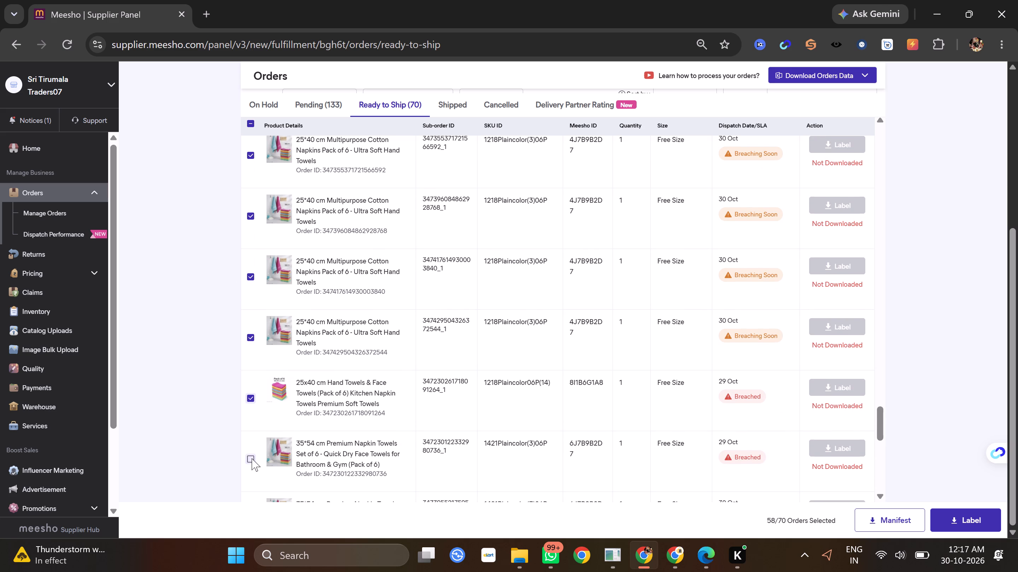
pyautogui.click(252, 459)
pyautogui.scroll(-2, 252, 459)
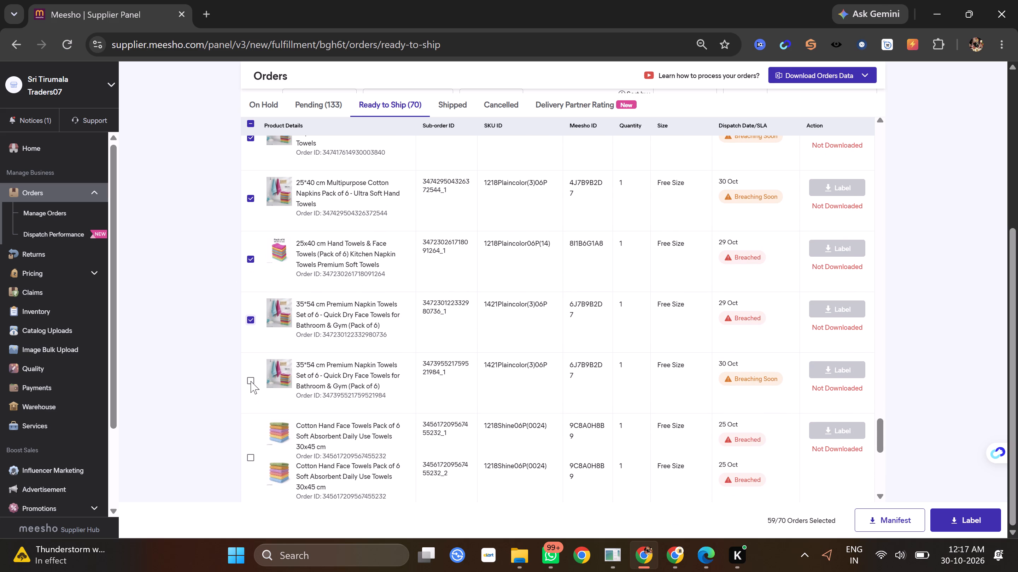
pyautogui.click(251, 381)
# Check which Ready to Ship orders are selected, from the end of the list back to its beginning.
pyautogui.scroll(-4, 298, 376)
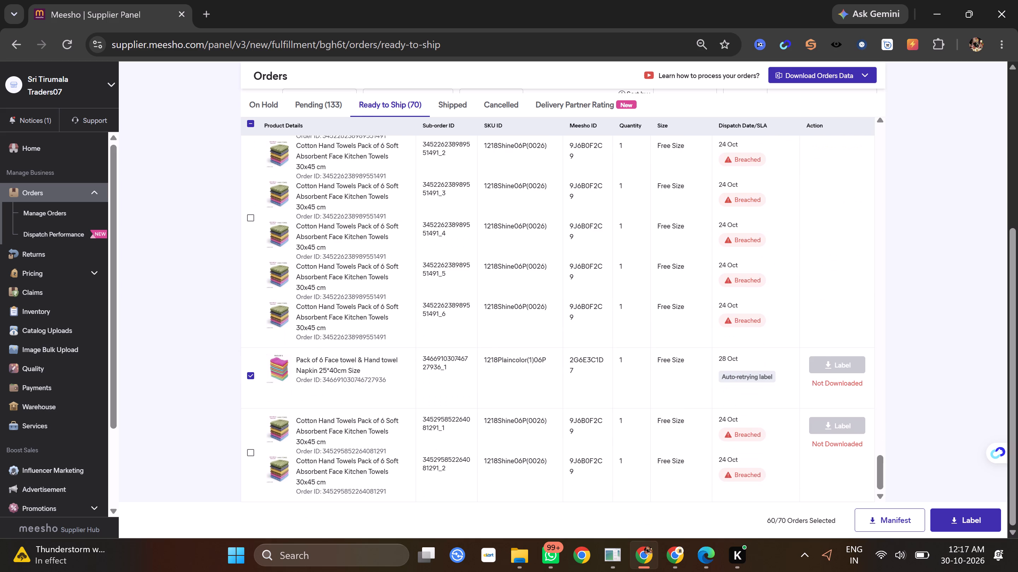
pyautogui.scroll(-3, 298, 376)
pyautogui.scroll(1, 763, 384)
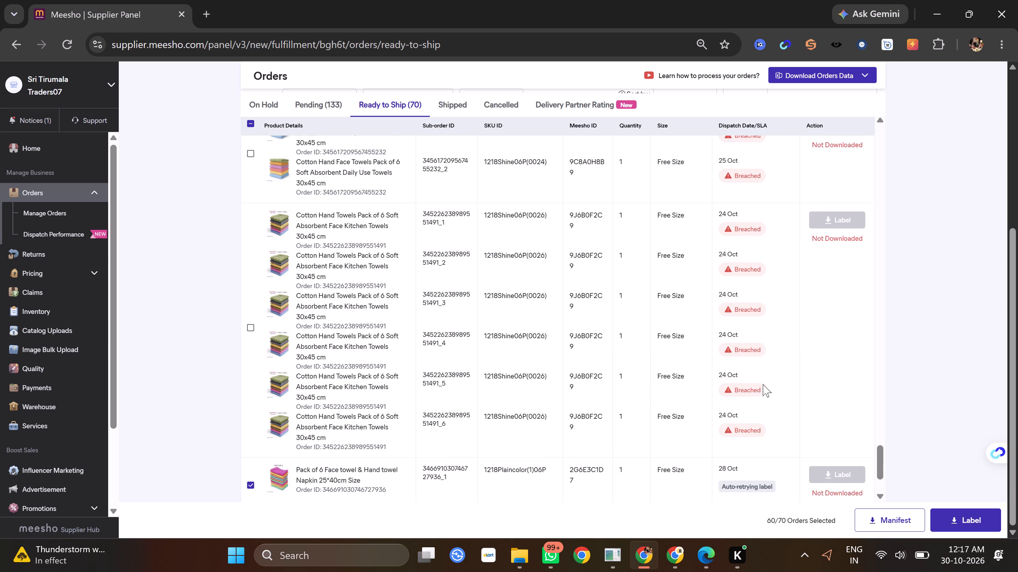
pyautogui.scroll(4, 763, 384)
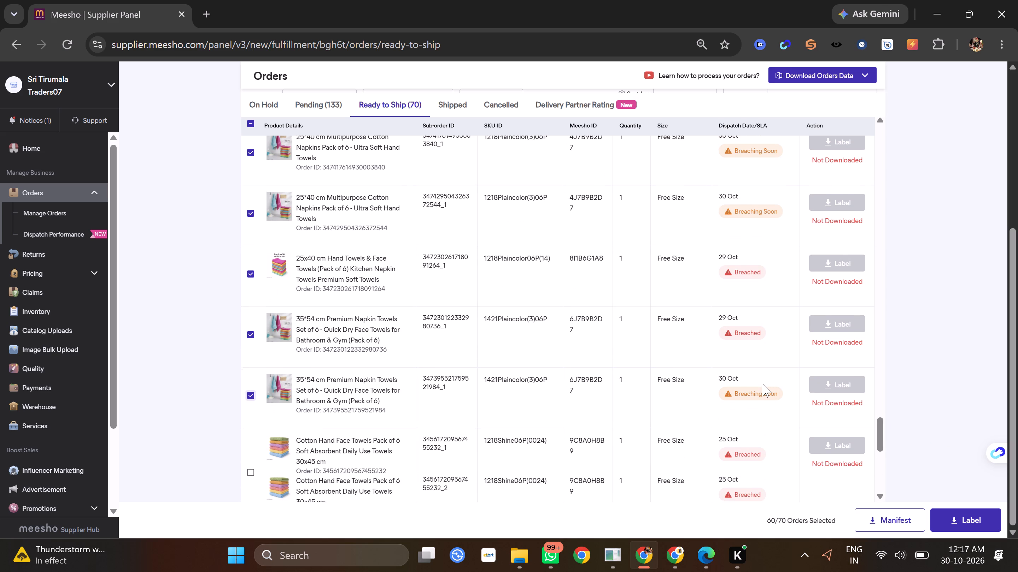
pyautogui.scroll(10, 763, 384)
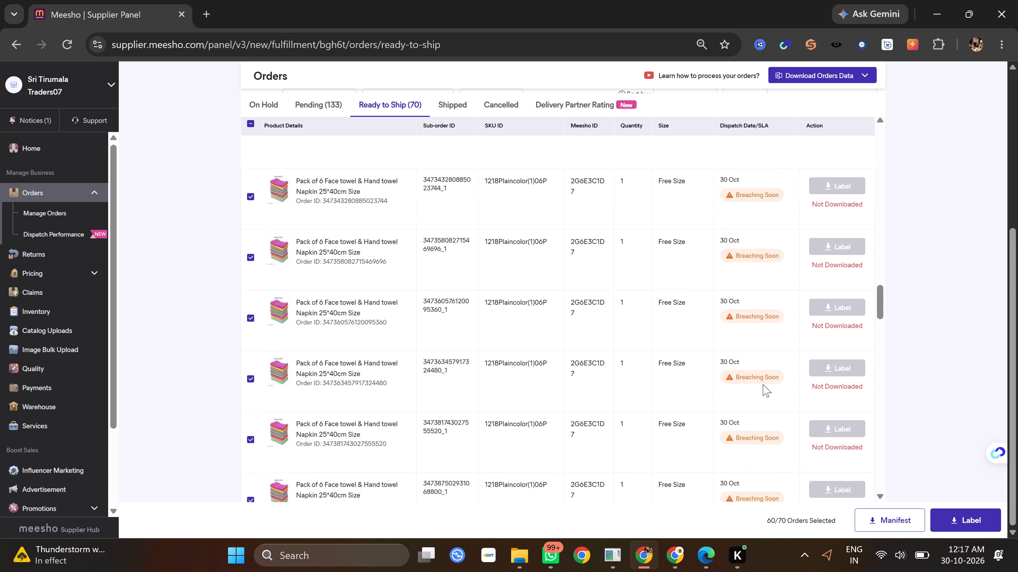
pyautogui.scroll(6, 763, 384)
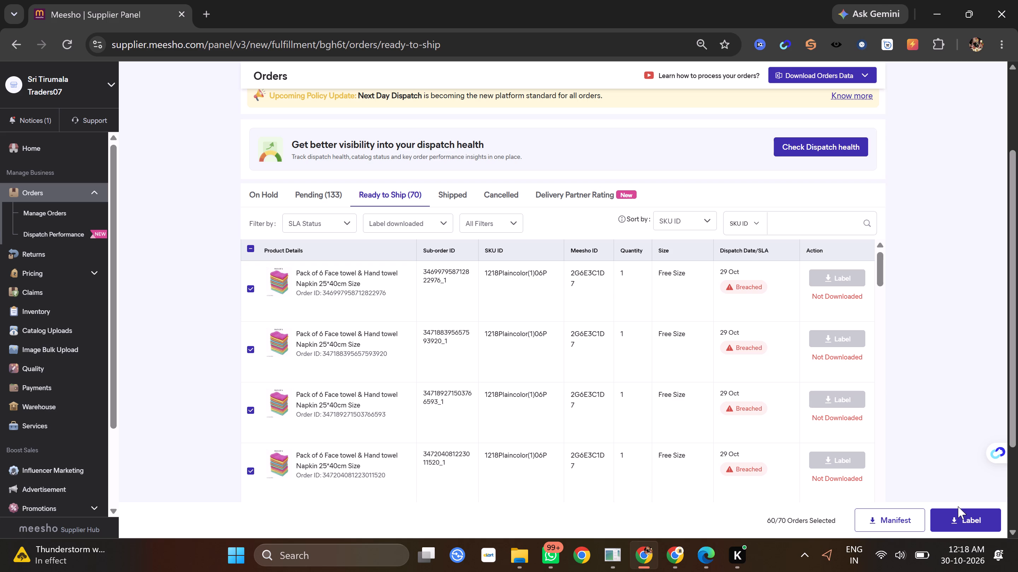
# Generate and download the labels for the selected orders without the manifest, and close the PDF that opens.
pyautogui.click(956, 524)
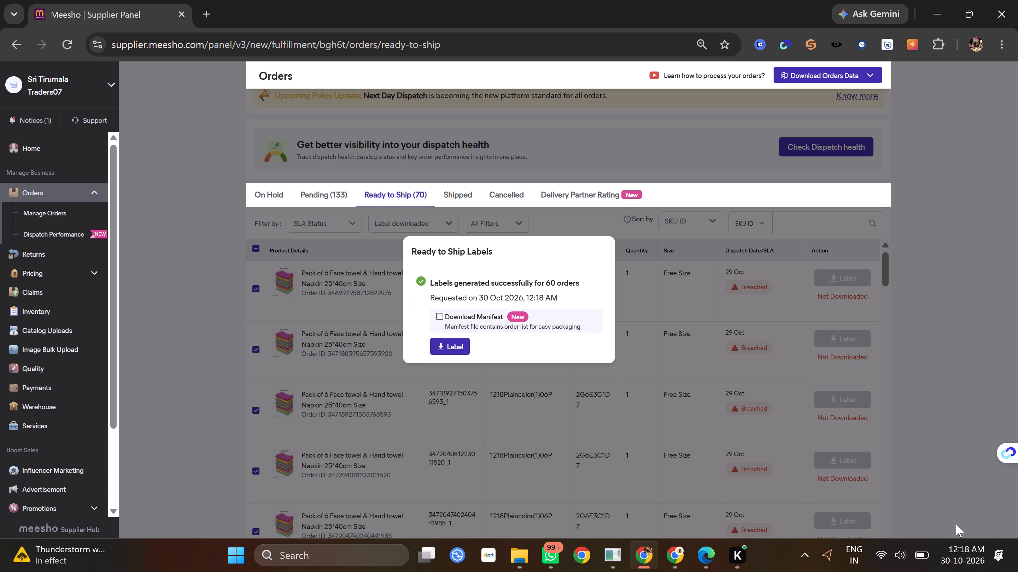
pyautogui.click(451, 352)
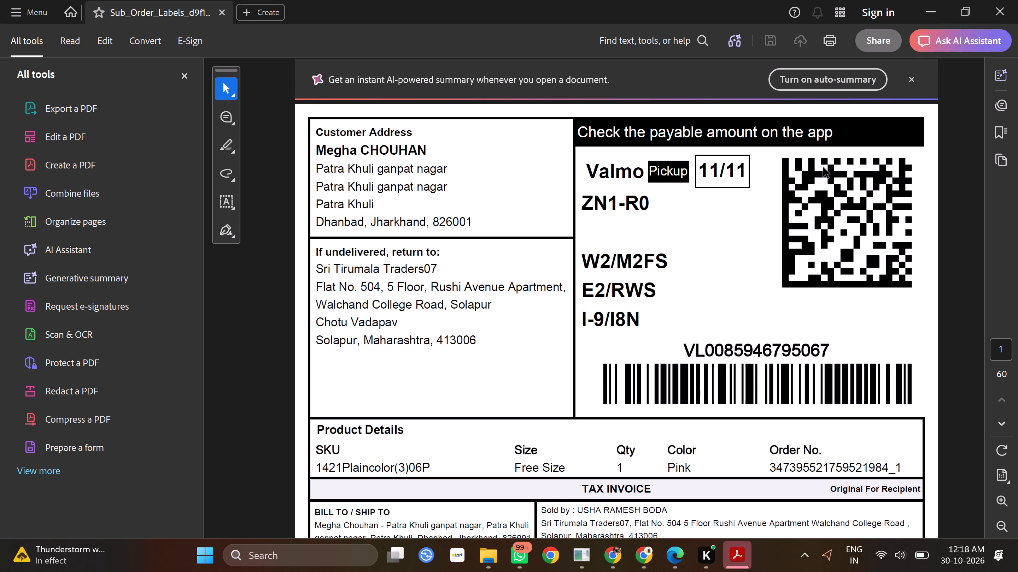
pyautogui.click(1001, 0)
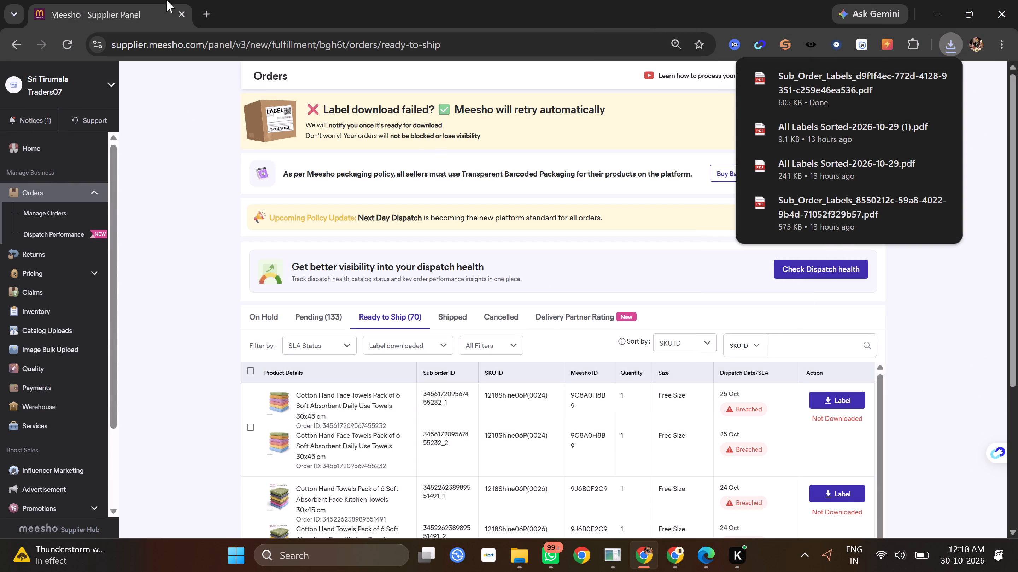
# Open the Meesho Label Sorter from the E-comm Tools shortcut in a new browser tab.
pyautogui.click(208, 3)
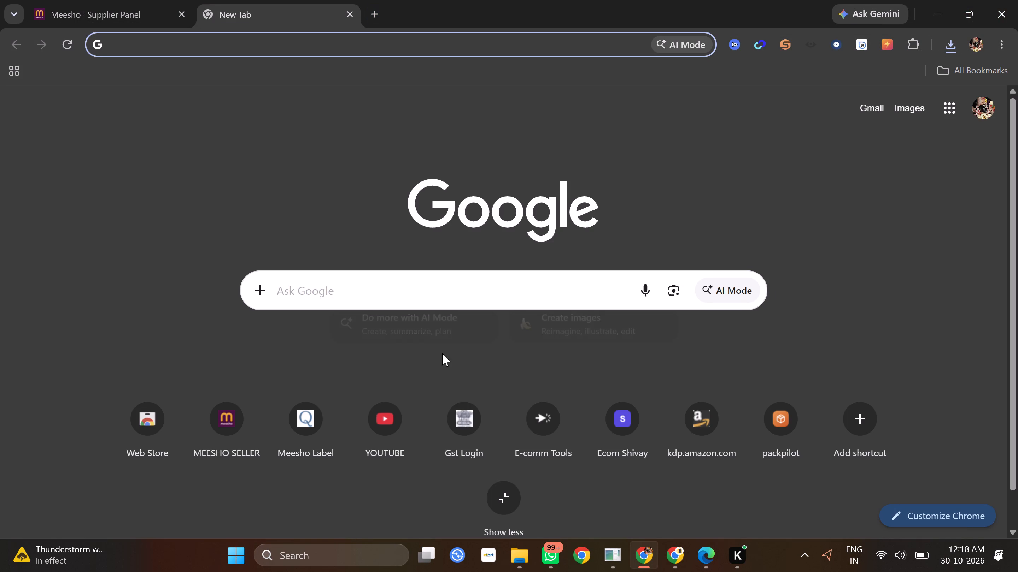
pyautogui.click(547, 419)
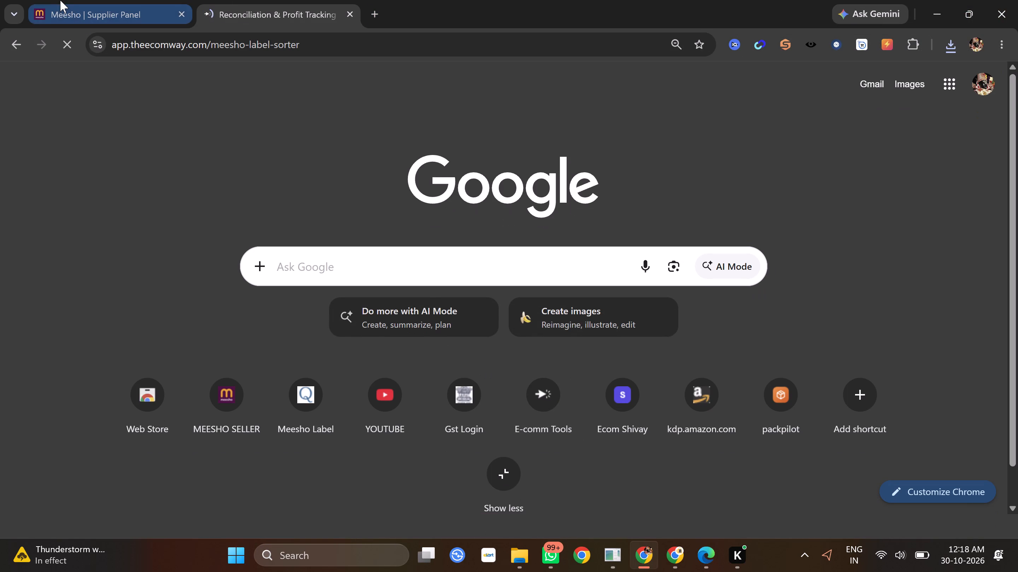
pyautogui.click(60, 0)
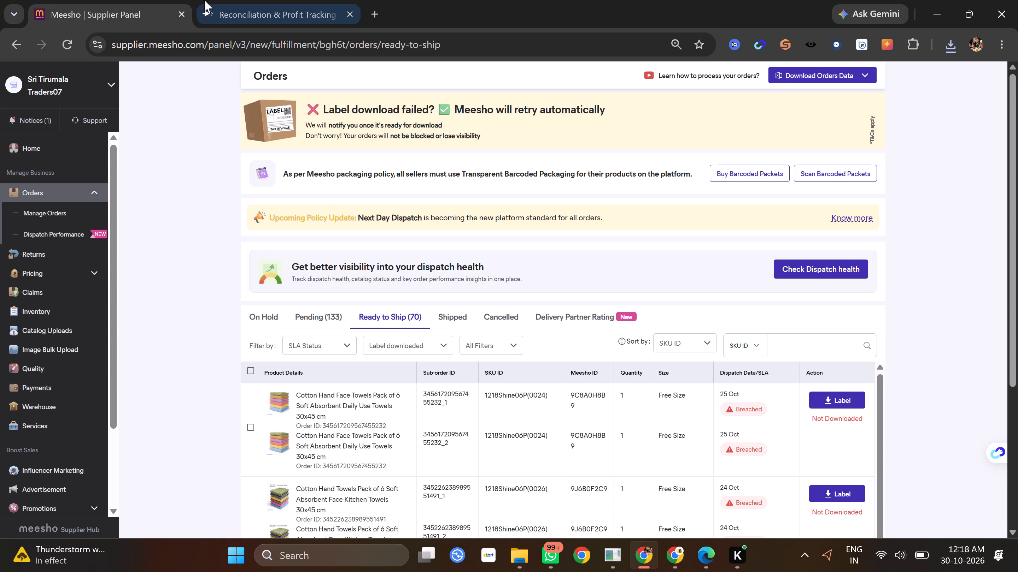
pyautogui.click(224, 1)
# Return to the Meesho supplier panel and show the Pending orders.
pyautogui.click(140, 0)
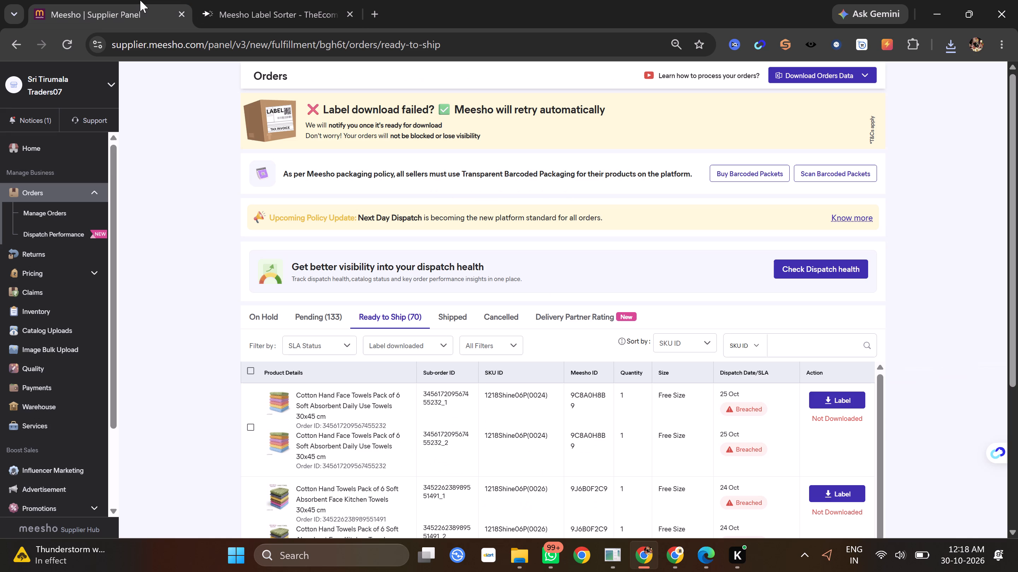
pyautogui.scroll(-4, 258, 246)
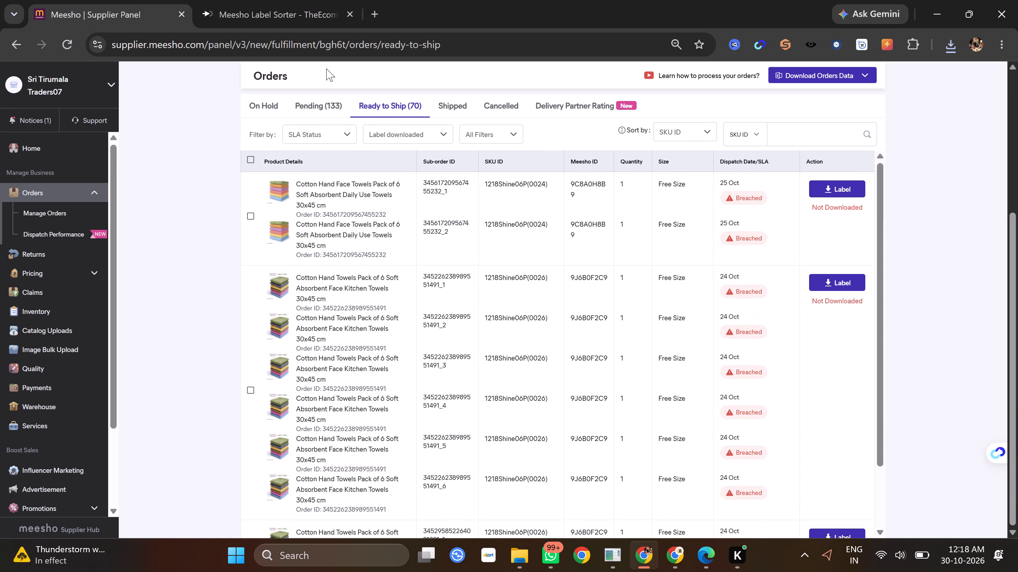
pyautogui.click(332, 107)
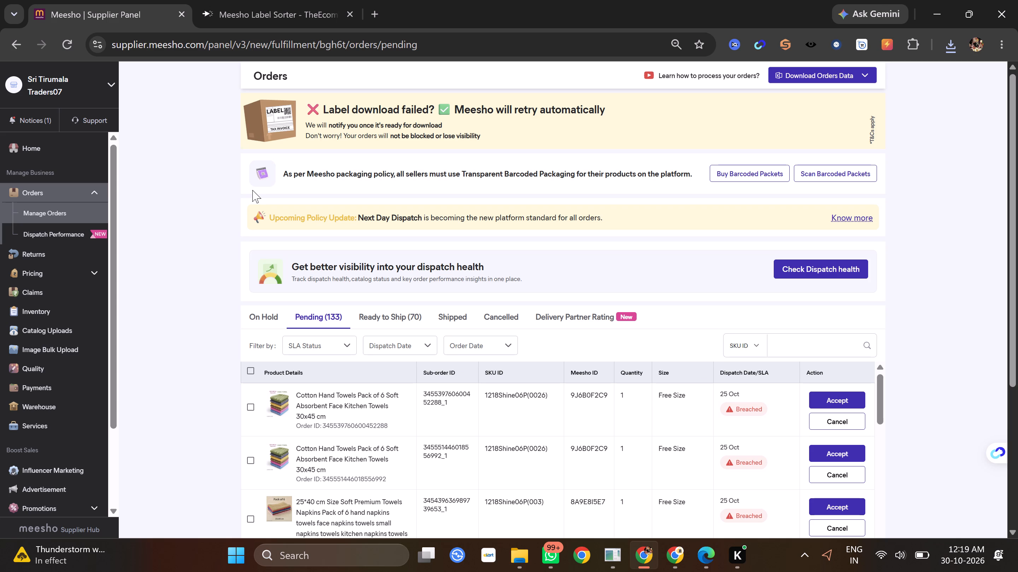
# Upload today's Sub_Order_Labels PDF to the Meesho Label Sorter, sorted by courier with invoices removed.
pyautogui.click(262, 0)
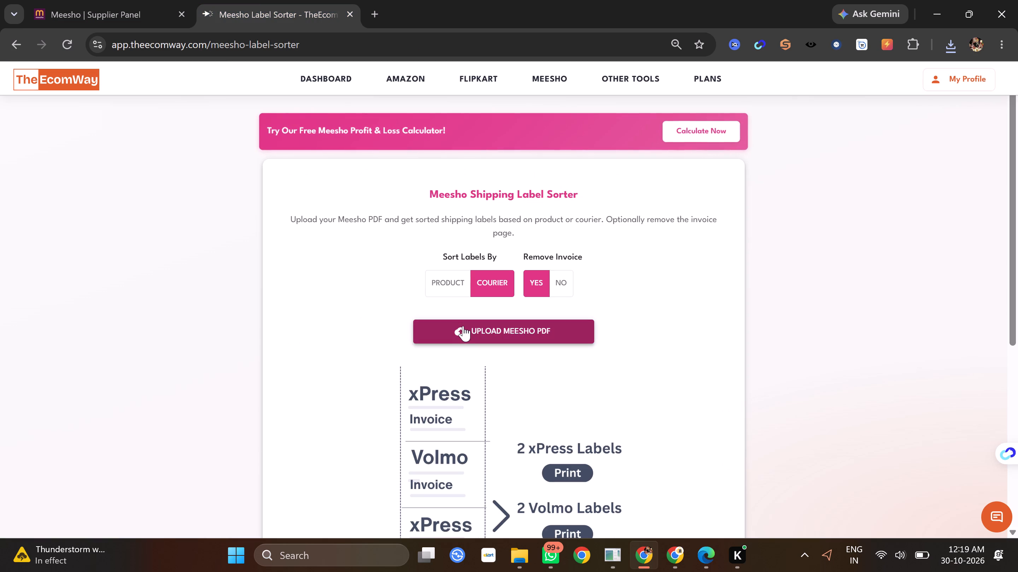
pyautogui.click(463, 326)
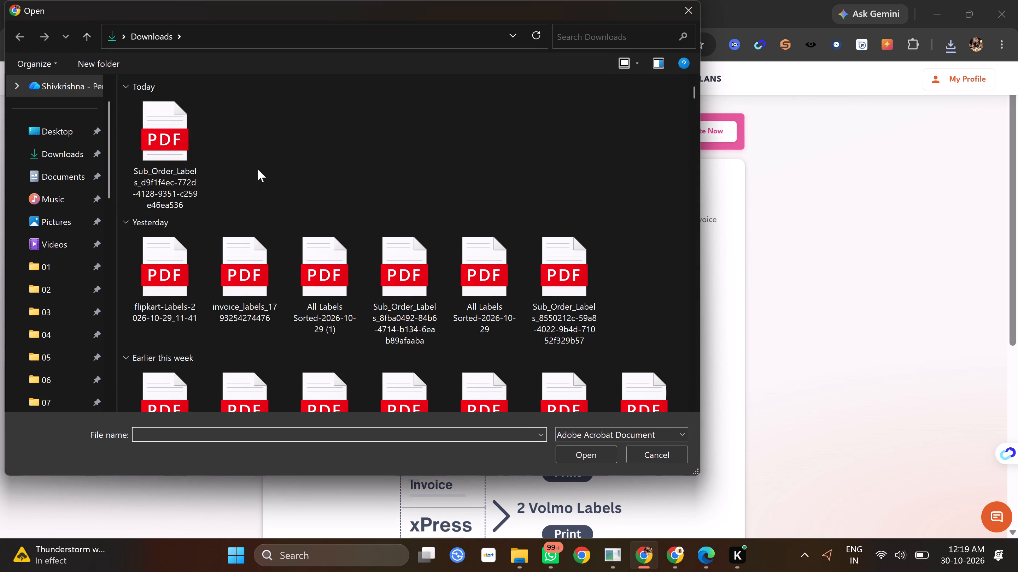
pyautogui.click(166, 160)
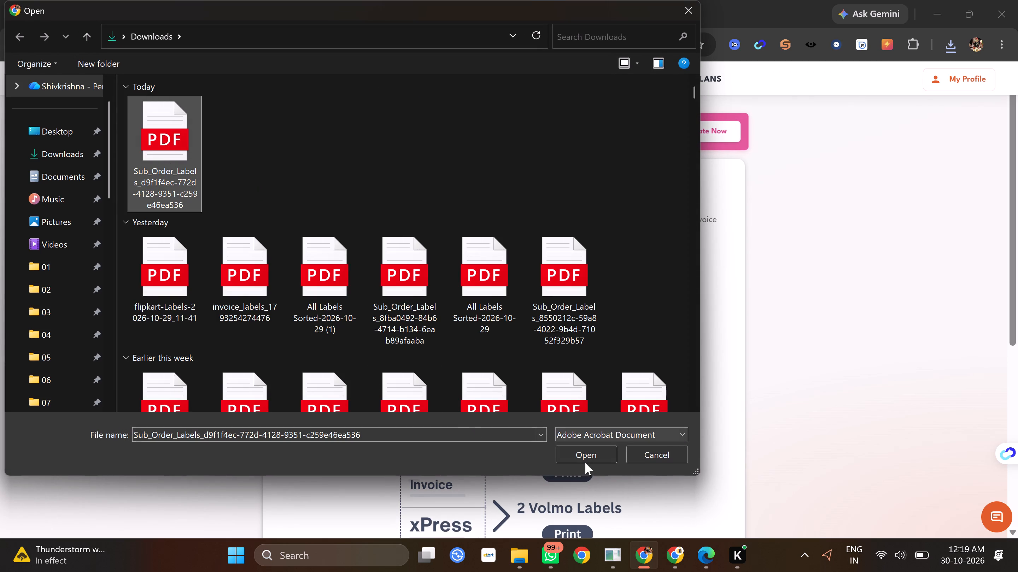
pyautogui.click(587, 459)
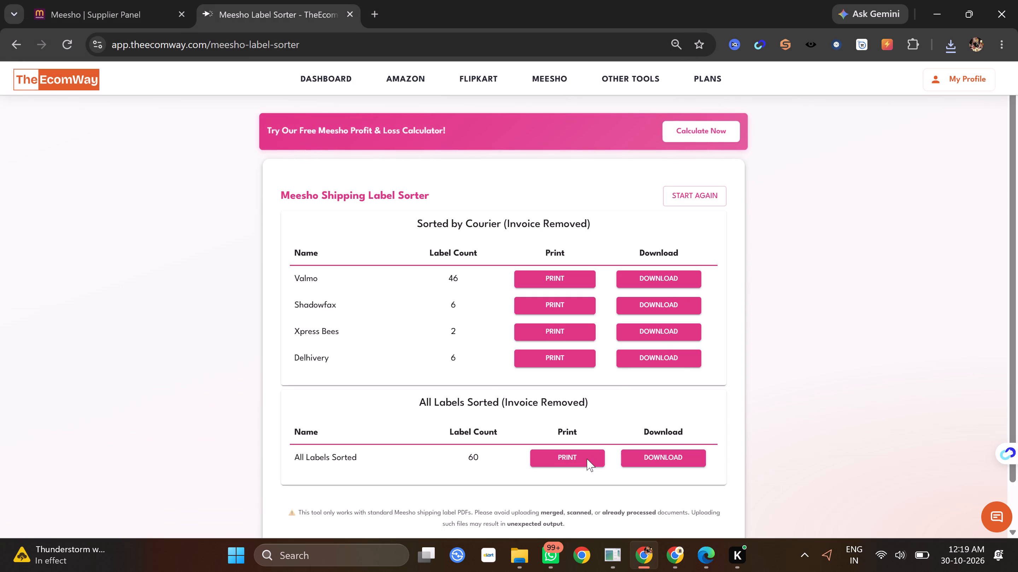
# Download the All Labels Sorted file from the label sorter and close the PDF that opens.
pyautogui.click(657, 452)
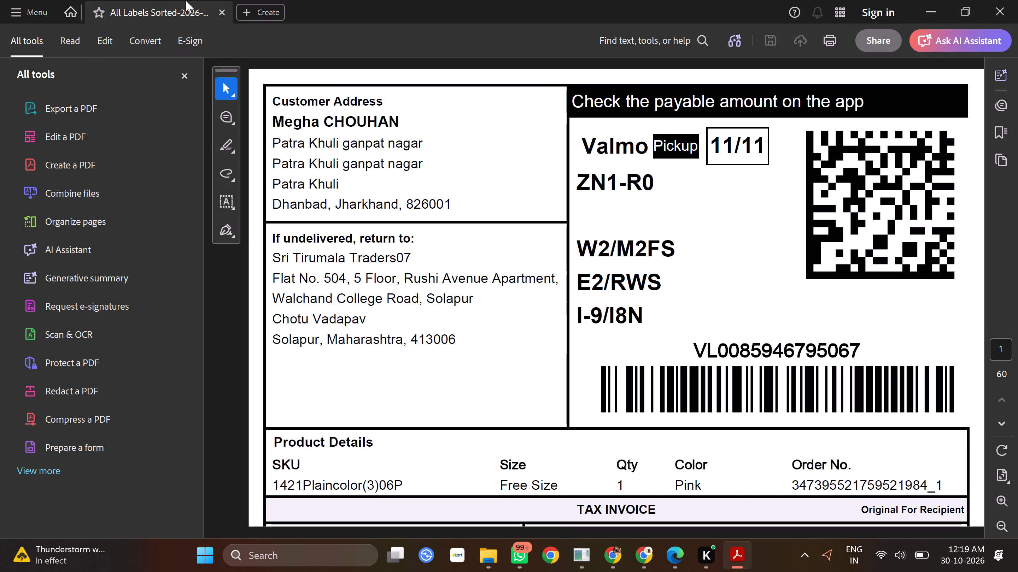
pyautogui.click(1000, 0)
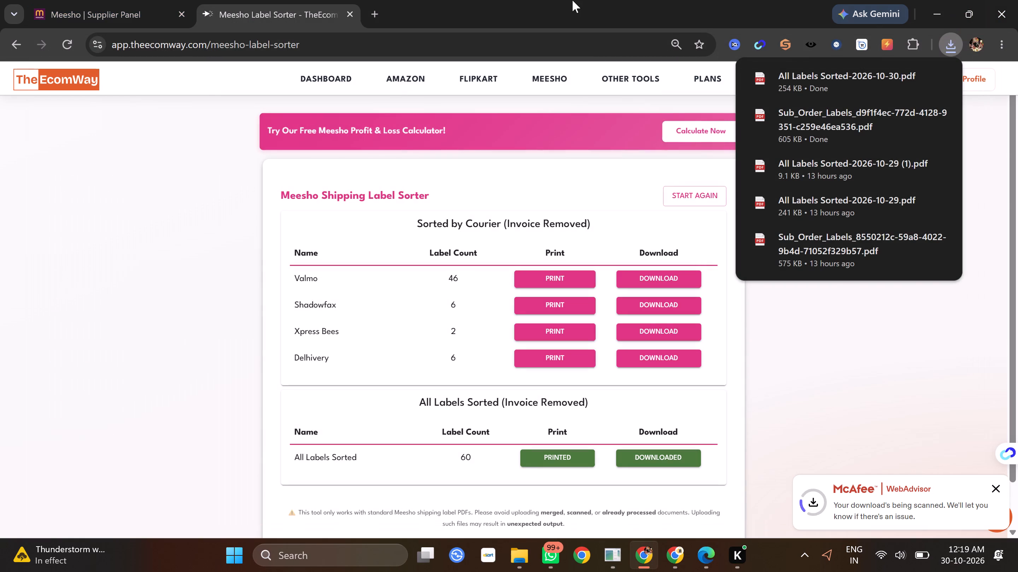
# Return to the Meesho supplier panel and reload the Pending orders page.
pyautogui.click(69, 0)
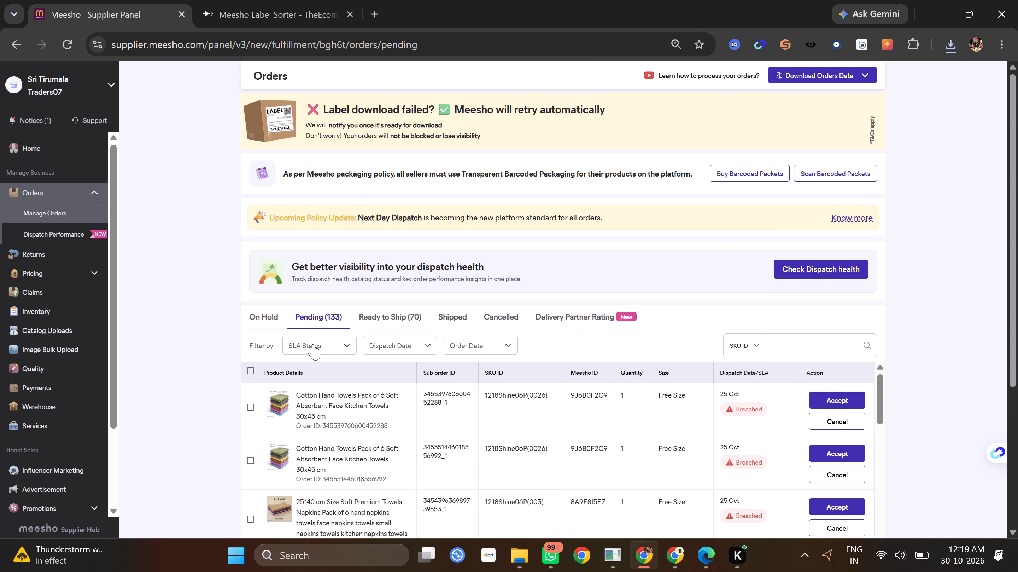
pyautogui.scroll(-2, 313, 344)
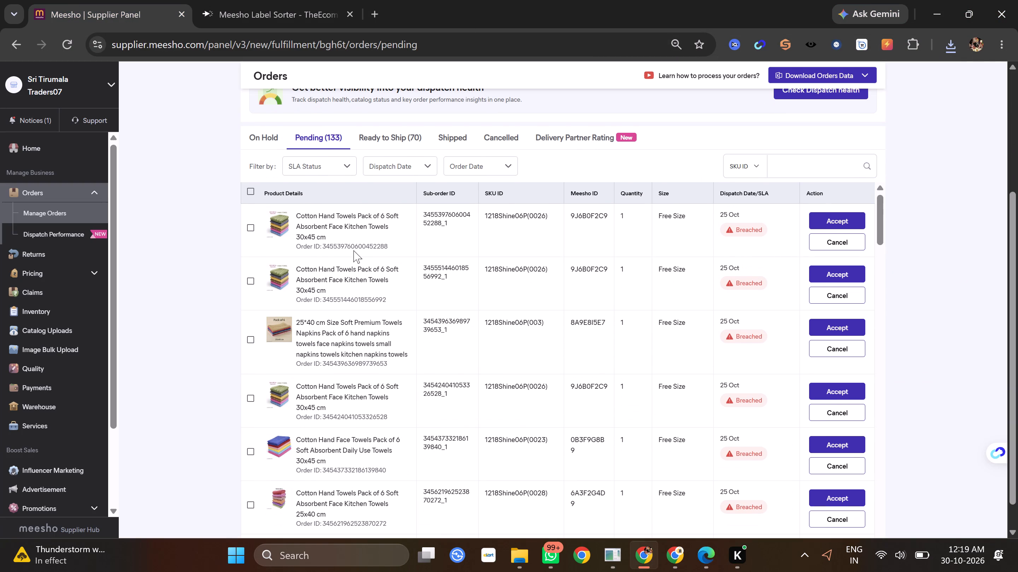
pyautogui.click(62, 44)
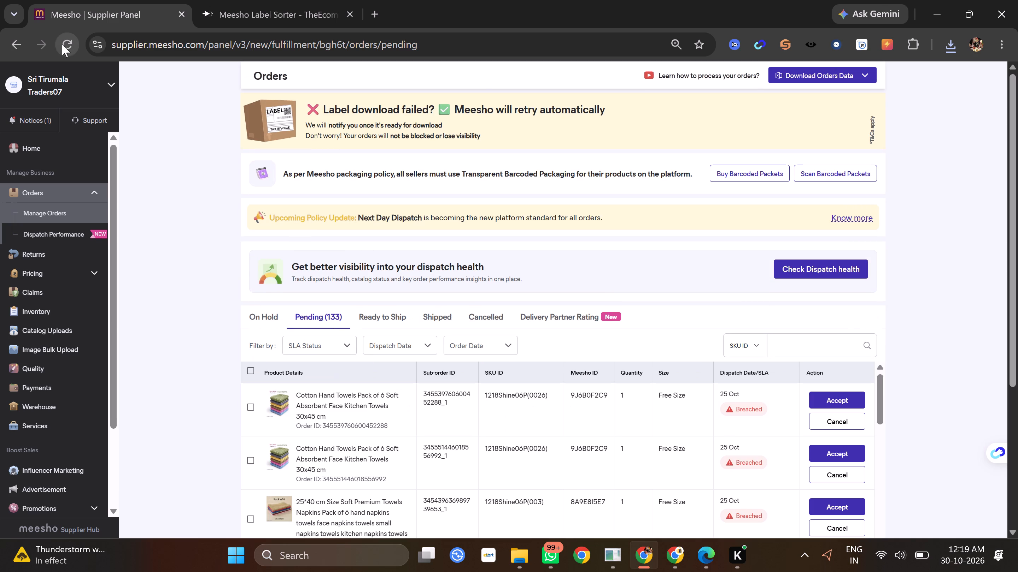
# Look through the entire Pending orders list to its last entry, reviewing the products and their dispatch dates and SLA status.
pyautogui.scroll(-4, 326, 306)
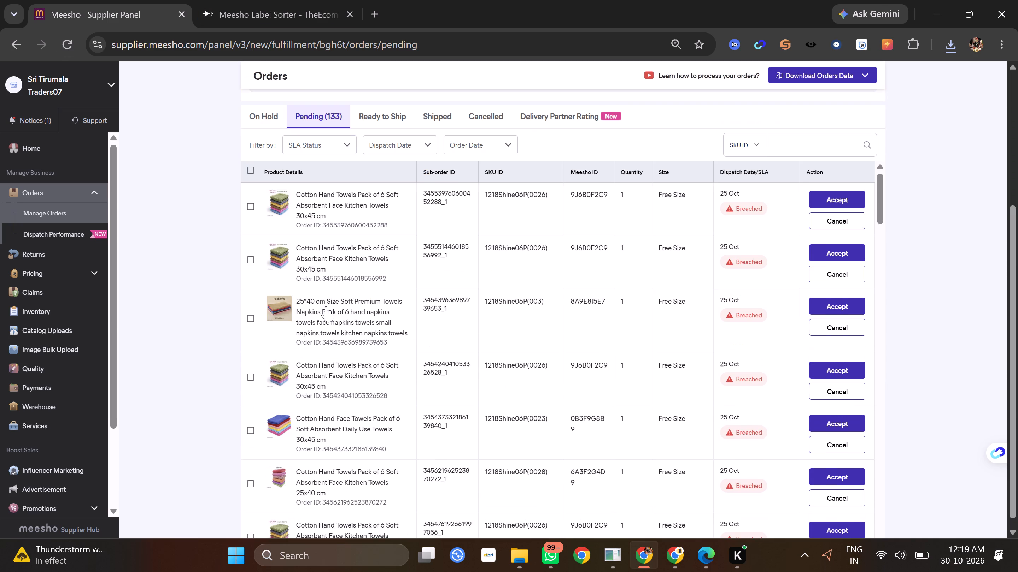
pyautogui.scroll(-13, 326, 306)
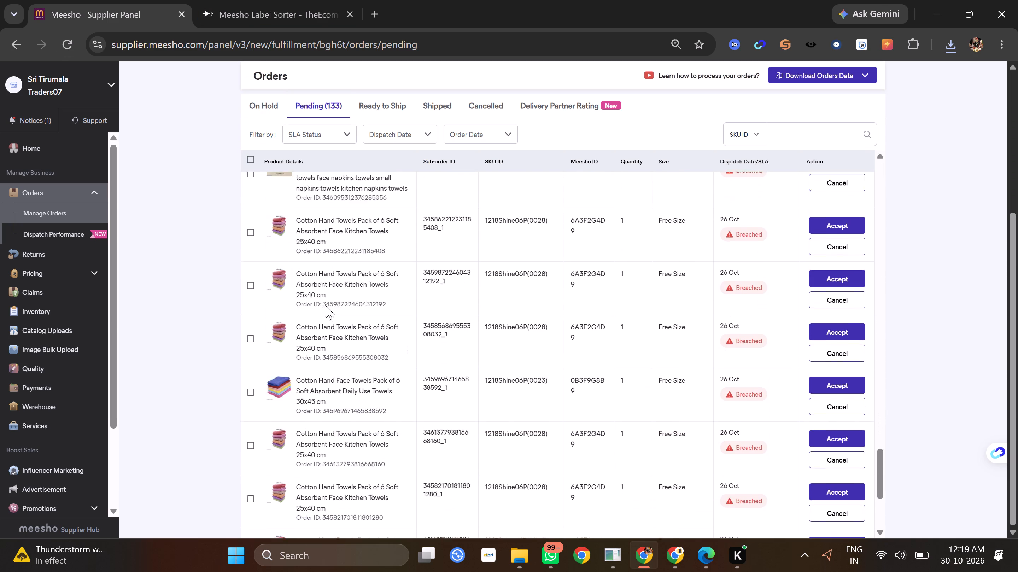
pyautogui.scroll(-14, 326, 306)
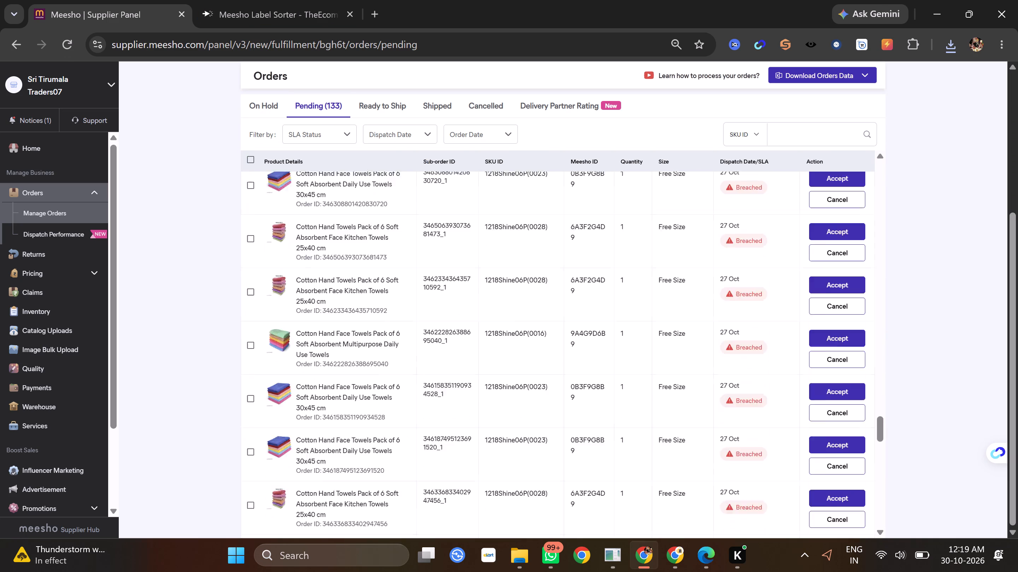
pyautogui.scroll(-14, 326, 306)
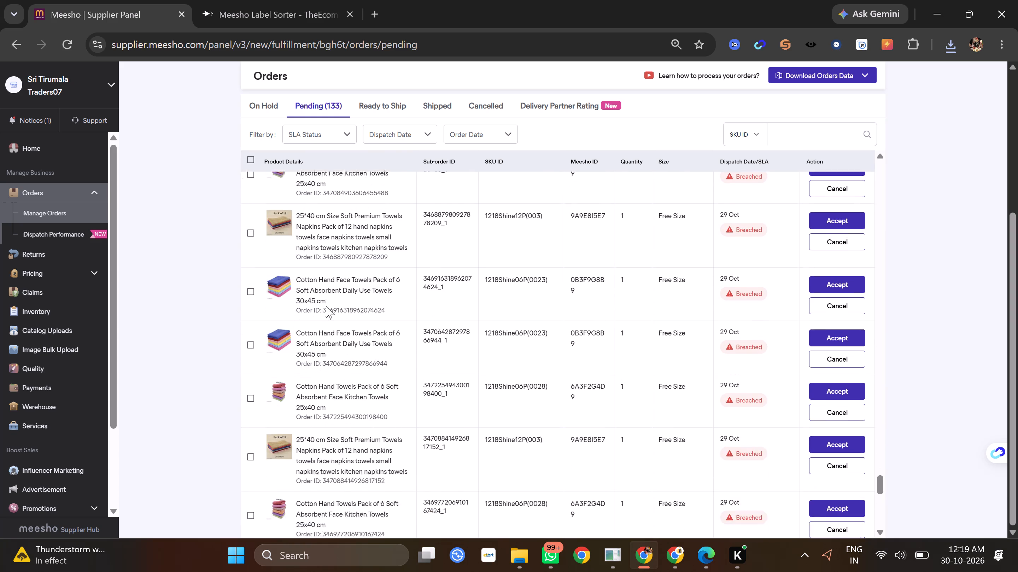
pyautogui.scroll(-4, 326, 306)
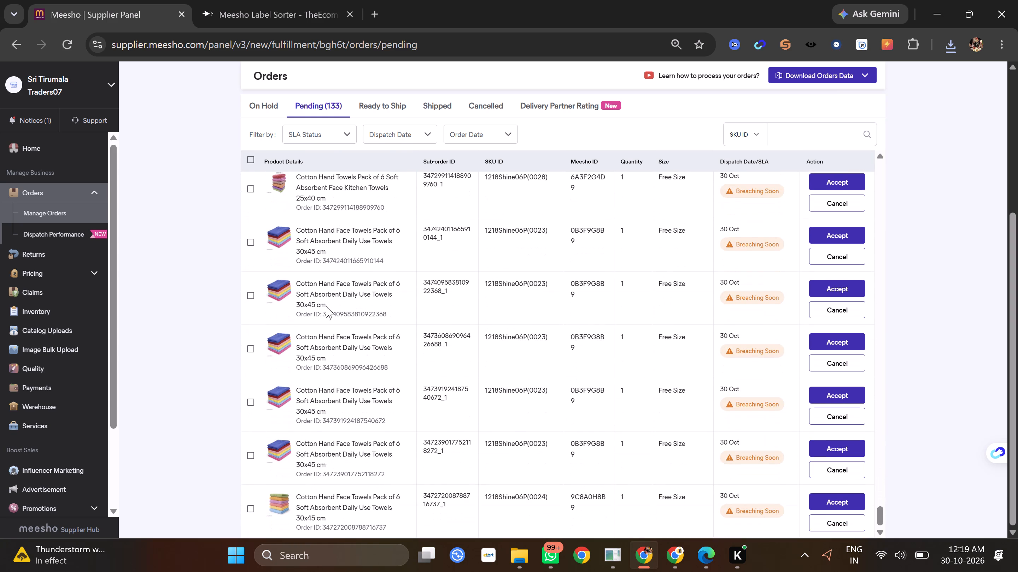
pyautogui.scroll(-8, 326, 306)
# Select all Pending orders and accept them in bulk, confirming their move to Ready to Ship.
pyautogui.click(252, 159)
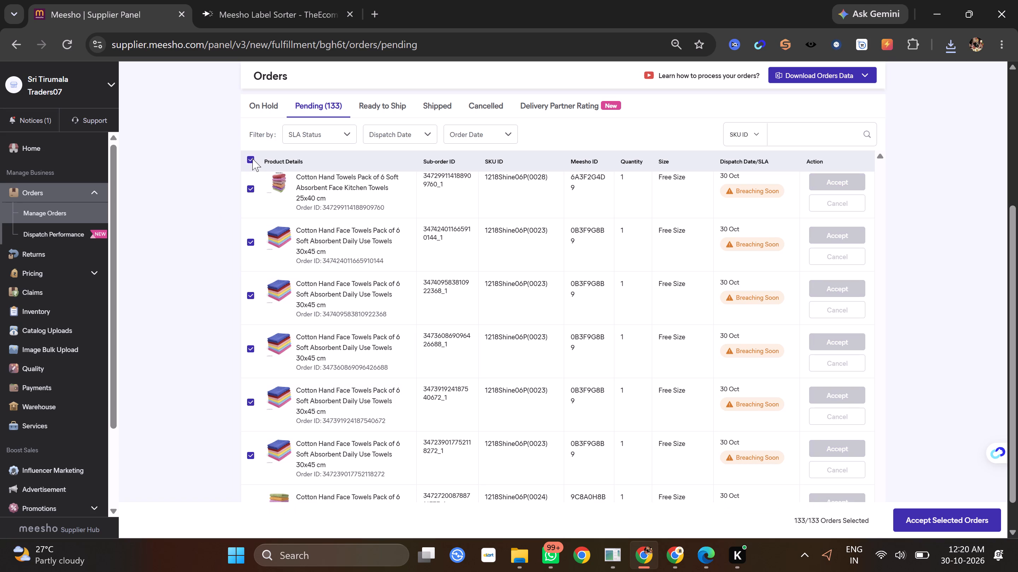
pyautogui.click(954, 524)
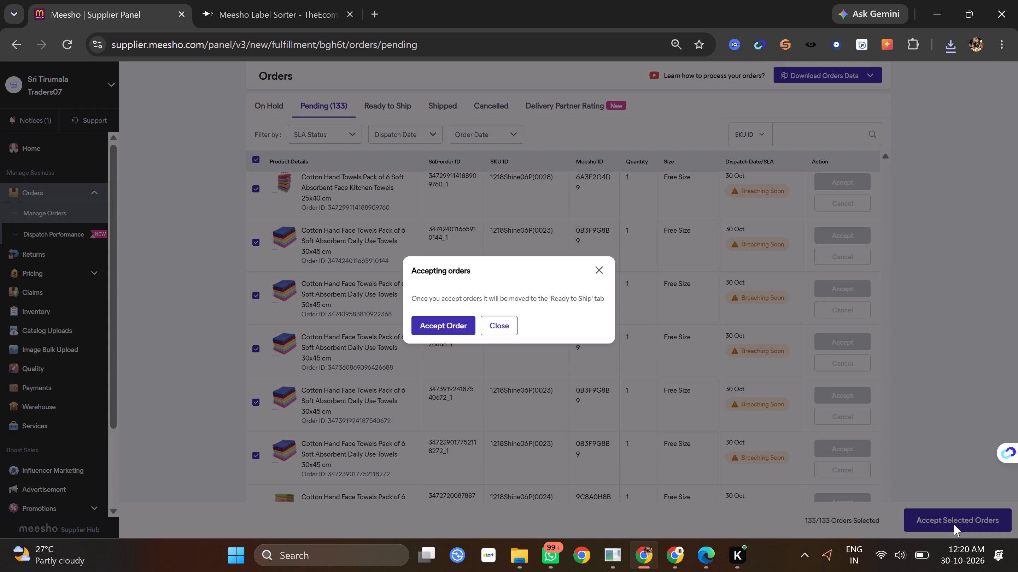
pyautogui.click(447, 327)
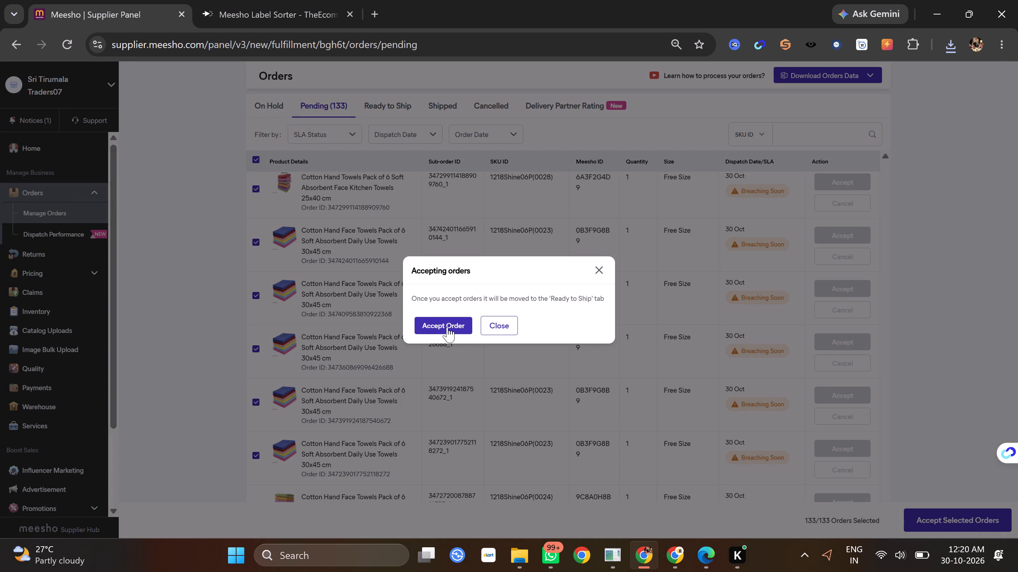
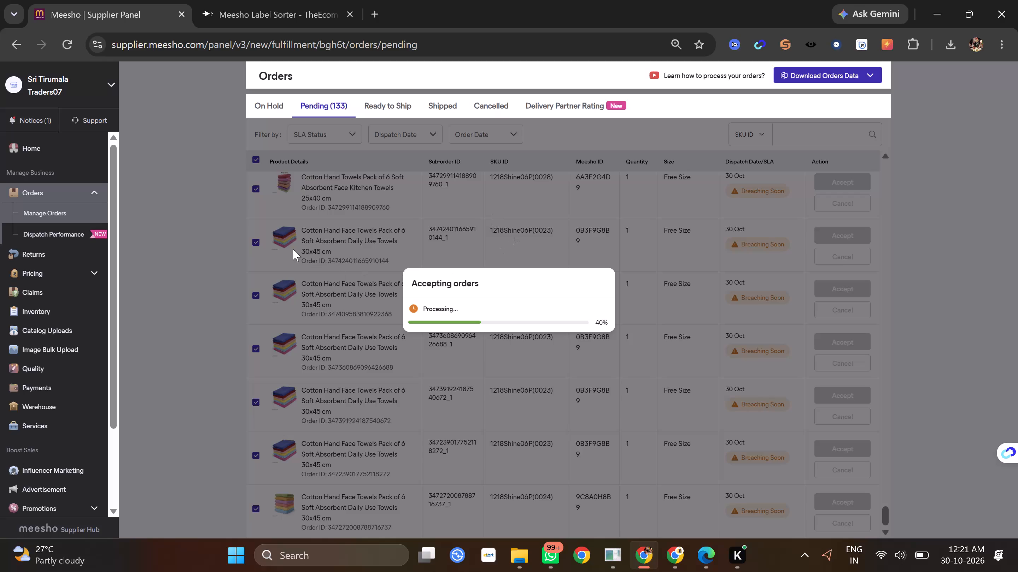
# Reload the Pending orders page to refresh the order list after submitting the bulk acceptance.
pyautogui.click(66, 41)
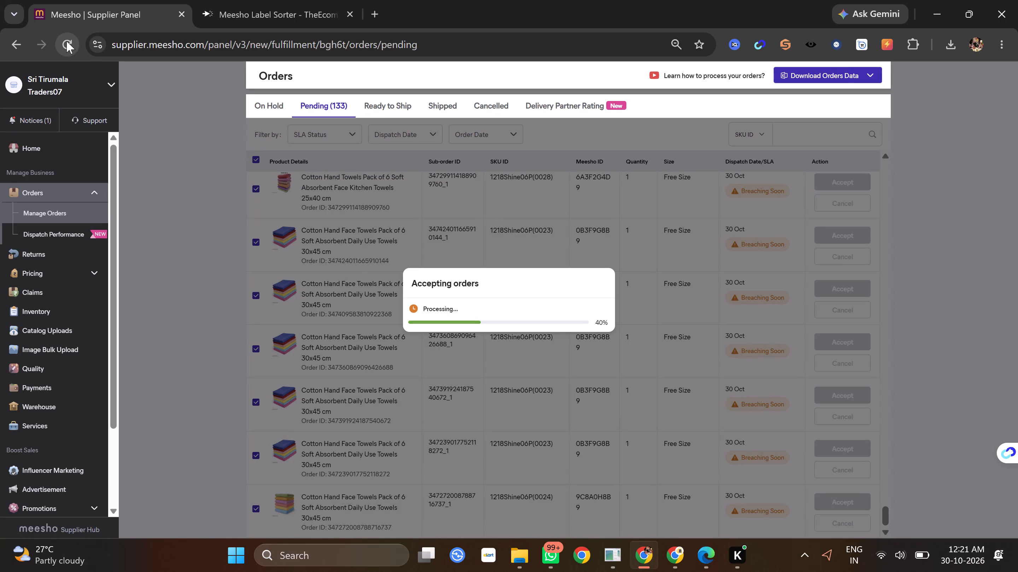
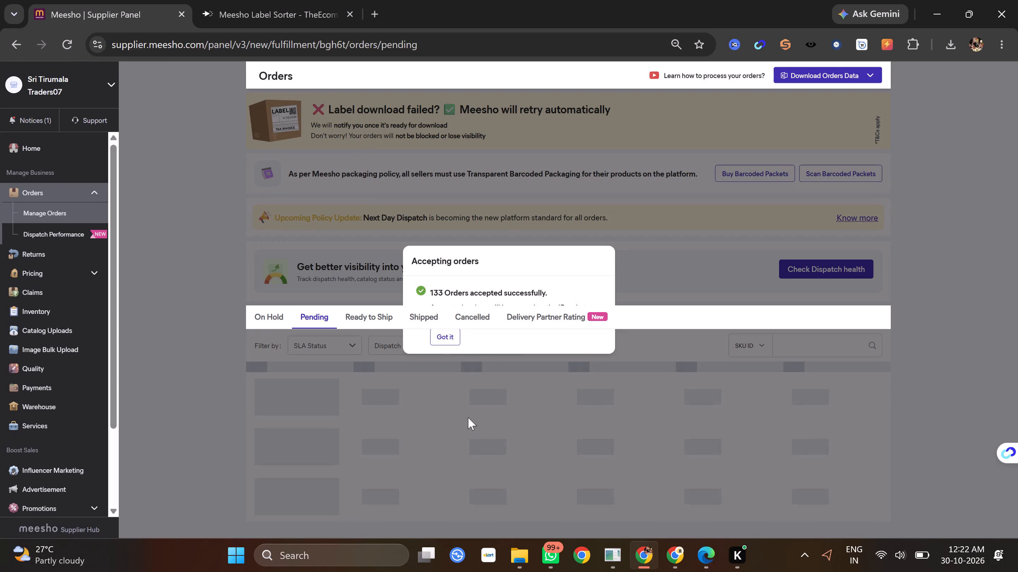
# Dismiss the order acceptance confirmation.
pyautogui.click(443, 336)
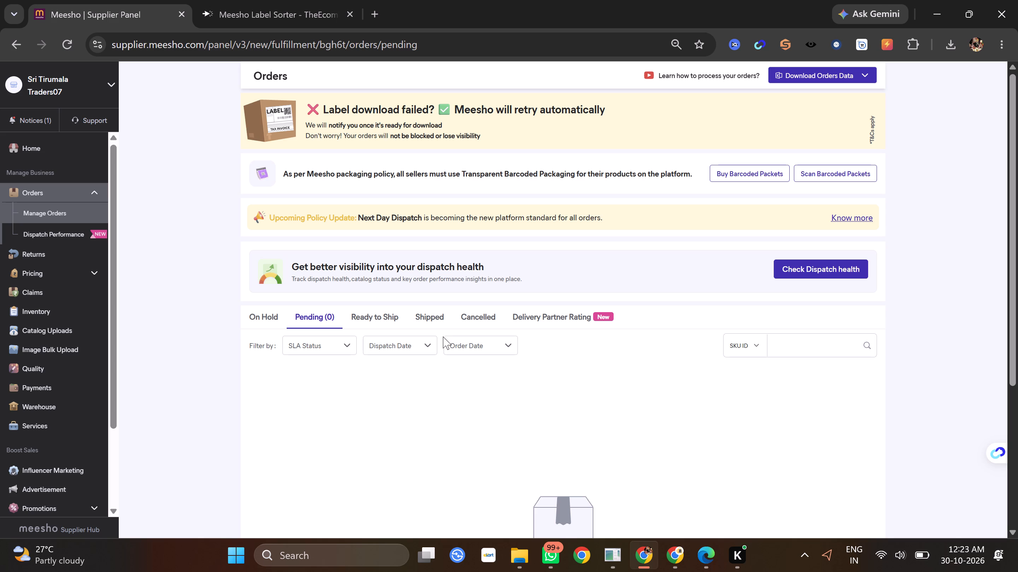
# Open the Ready to Ship orders and look through the list for orders whose labels are not downloaded.
pyautogui.click(380, 310)
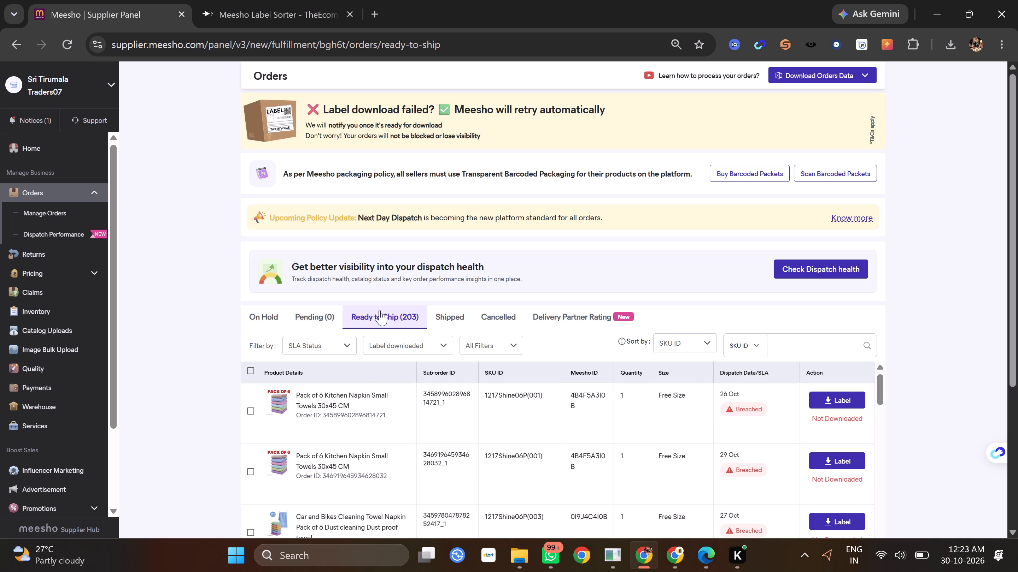
pyautogui.scroll(-6, 380, 310)
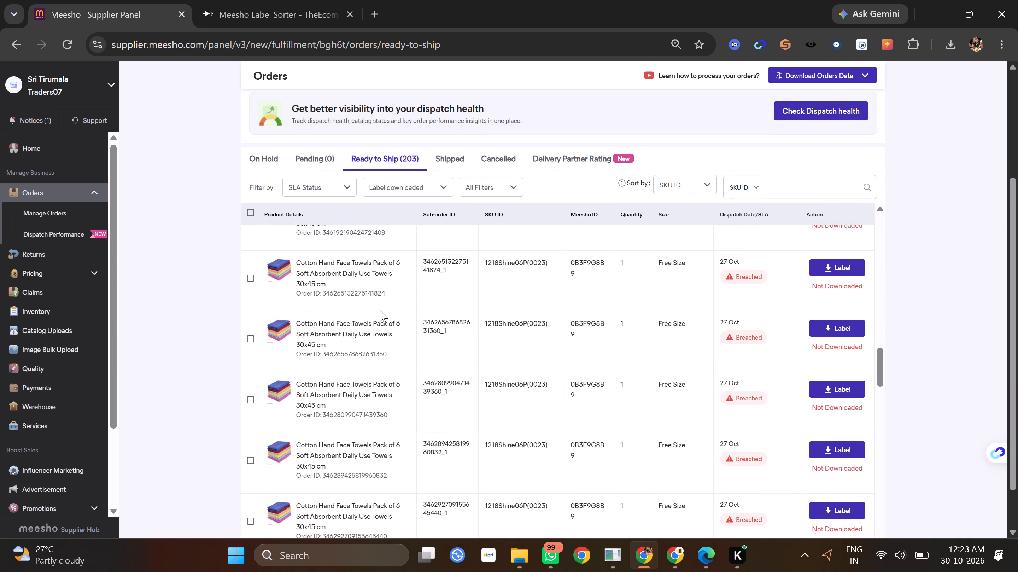
pyautogui.scroll(-6, 388, 231)
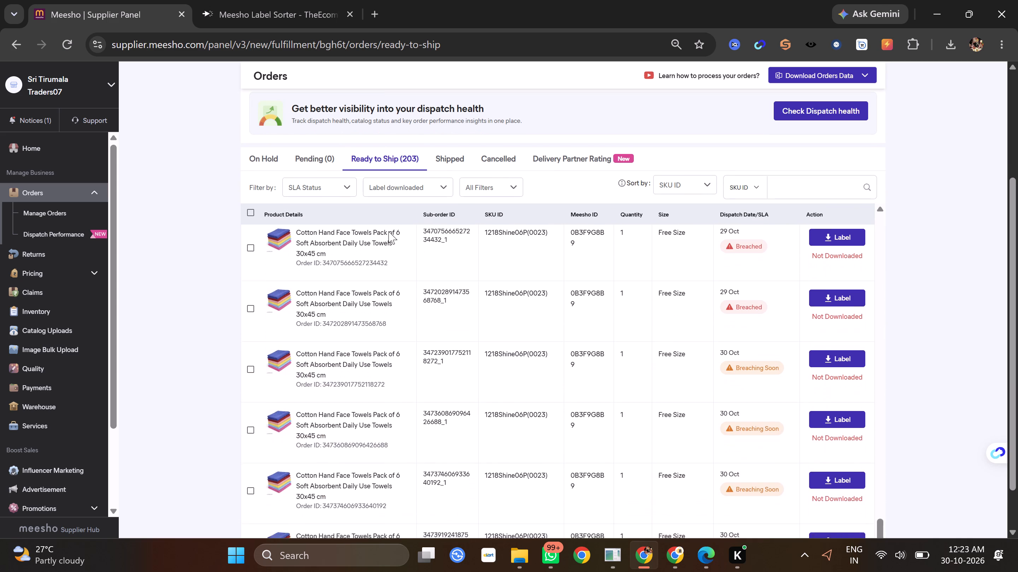
pyautogui.scroll(-4, 388, 231)
pyautogui.scroll(-3, 174, 277)
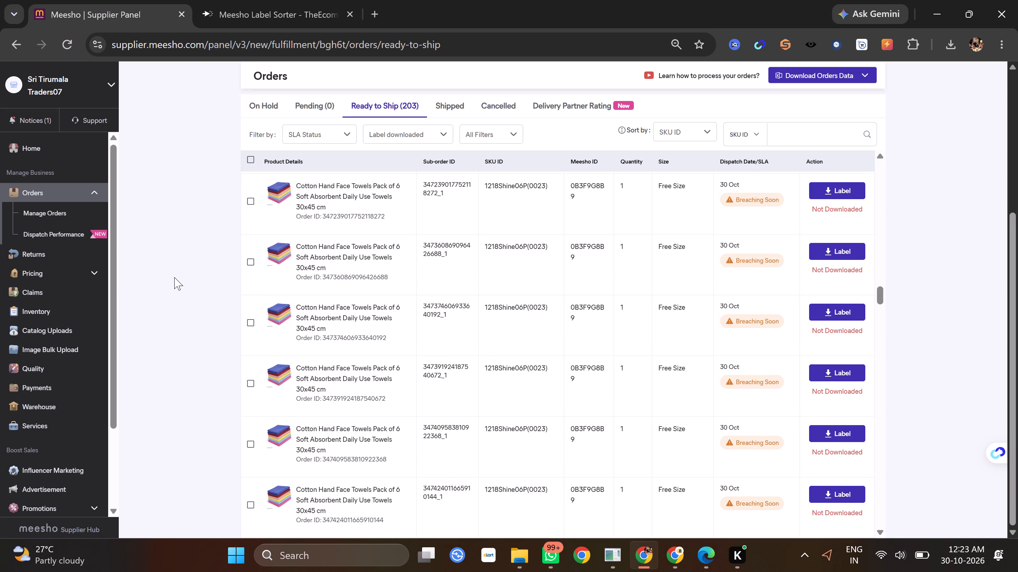
pyautogui.scroll(-15, 377, 255)
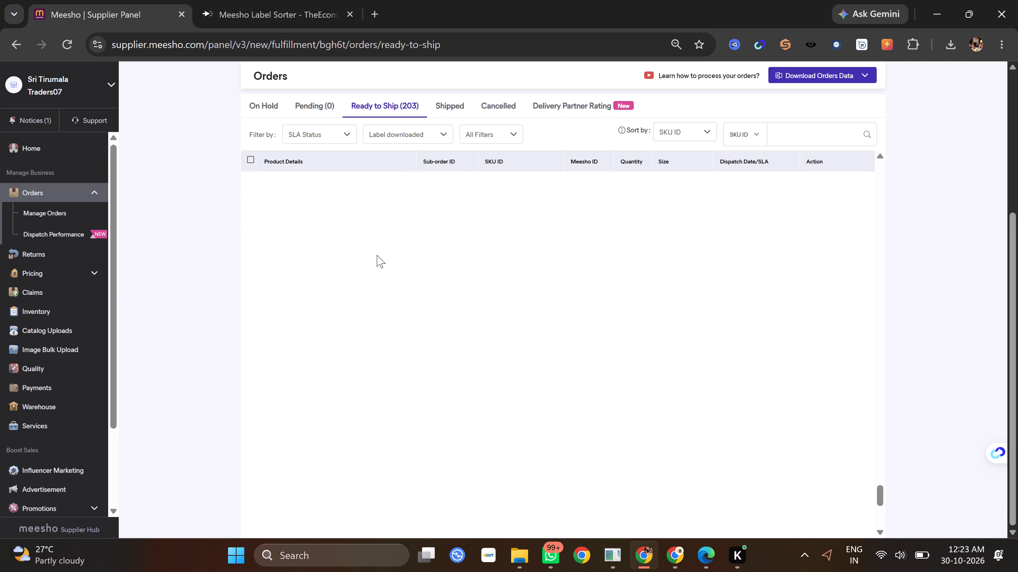
pyautogui.scroll(-10, 377, 255)
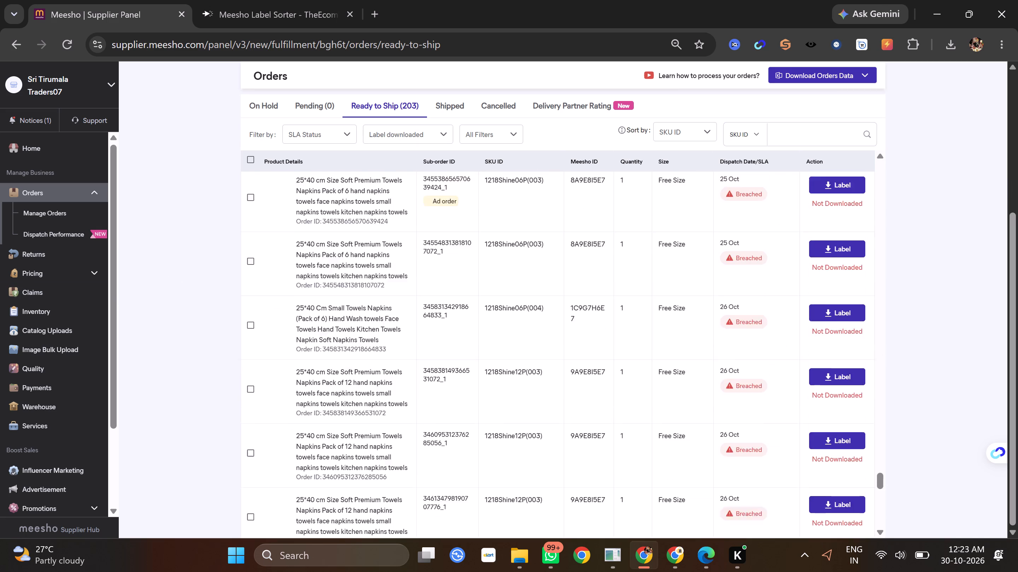
# Filter the Ready to Ship orders to those with Label downloaded set to No.
pyautogui.click(422, 132)
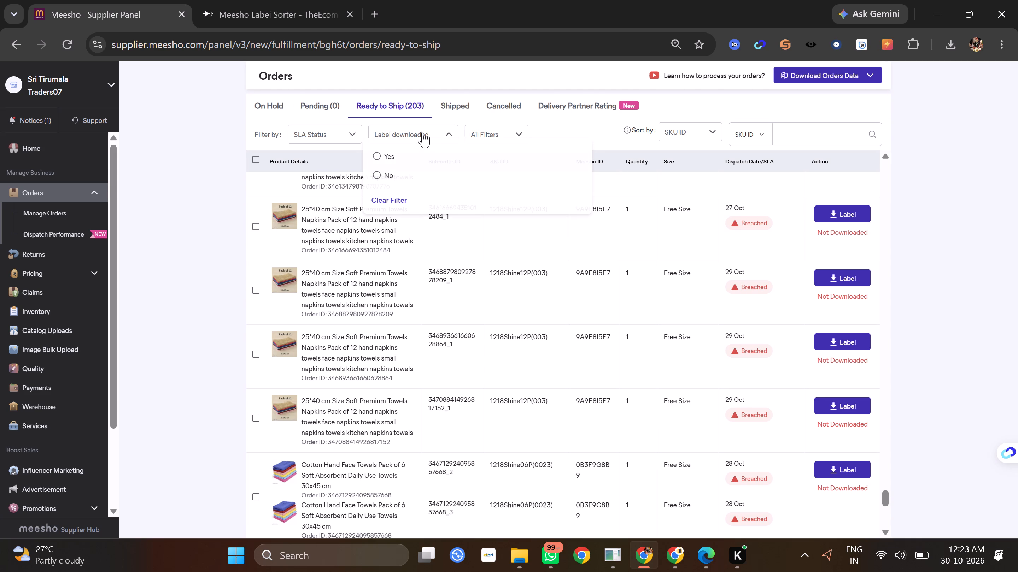
pyautogui.click(400, 170)
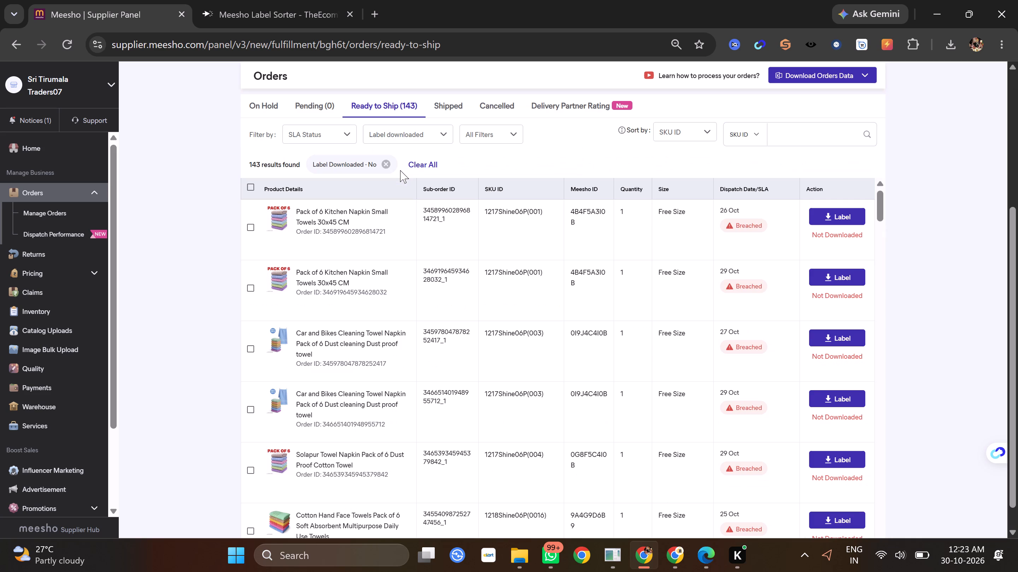
# Select all the filtered orders, including those that load further down the list.
pyautogui.click(251, 189)
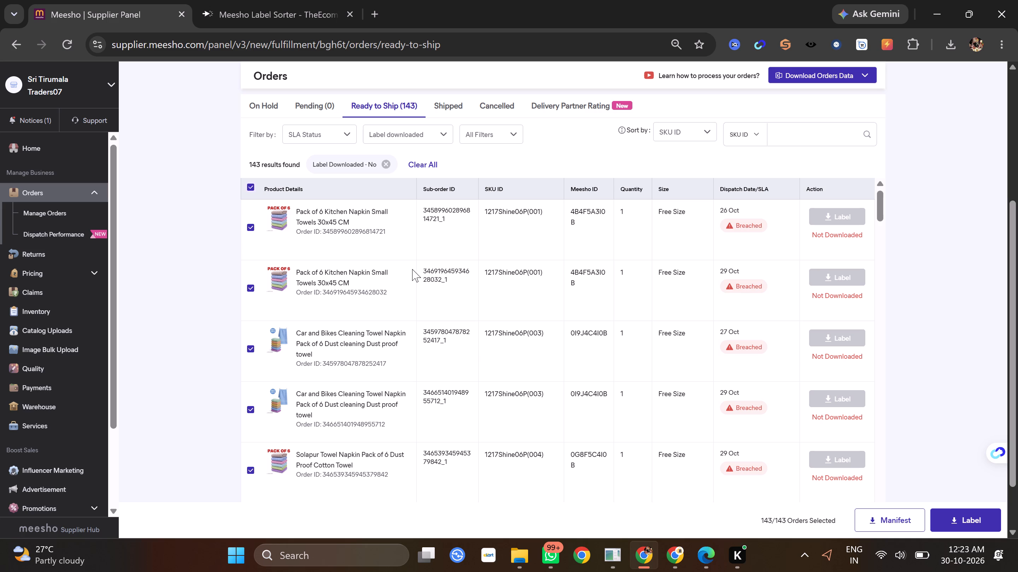
pyautogui.scroll(-4, 178, 284)
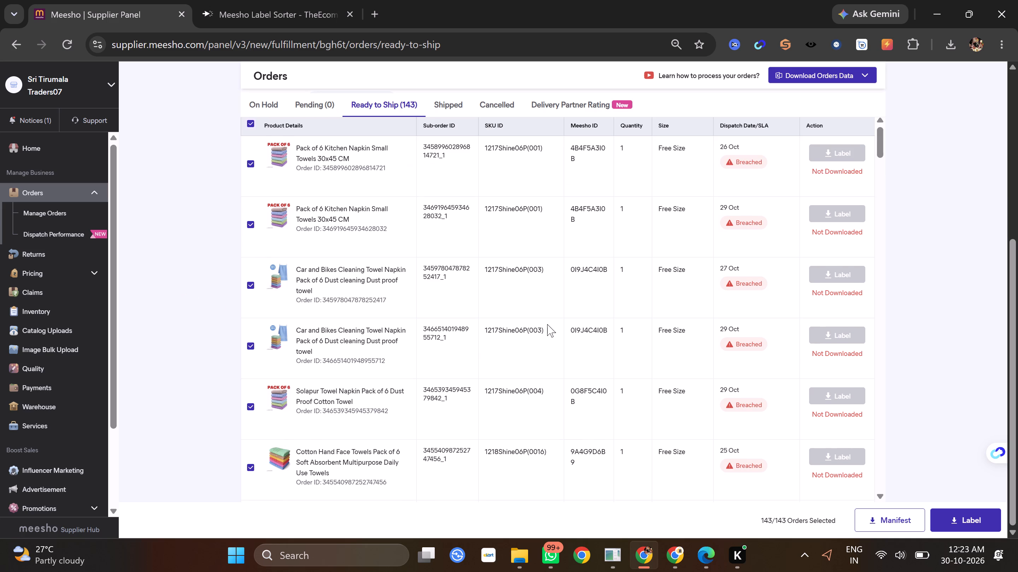
pyautogui.scroll(-19, 547, 324)
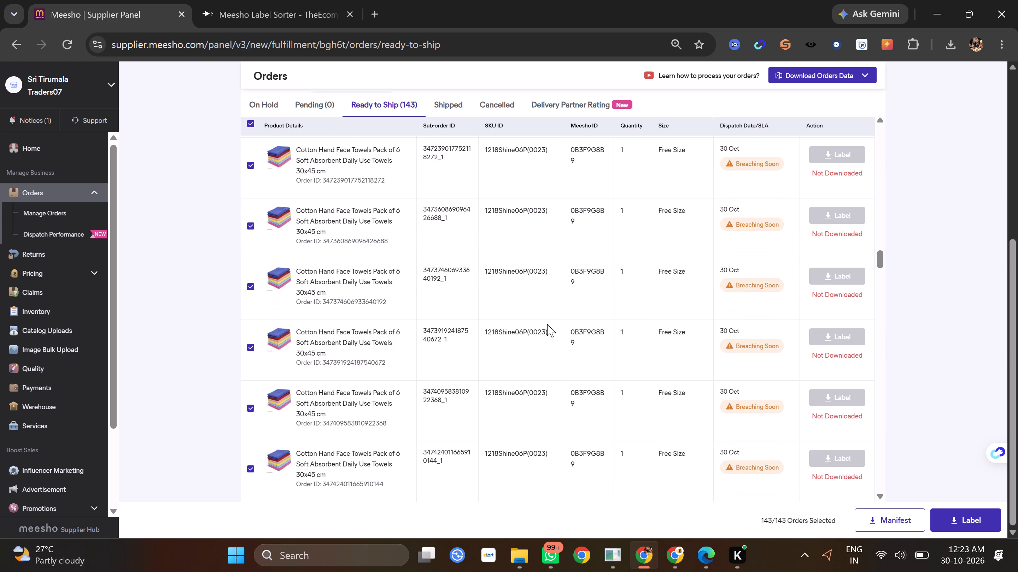
pyautogui.scroll(-17, 547, 324)
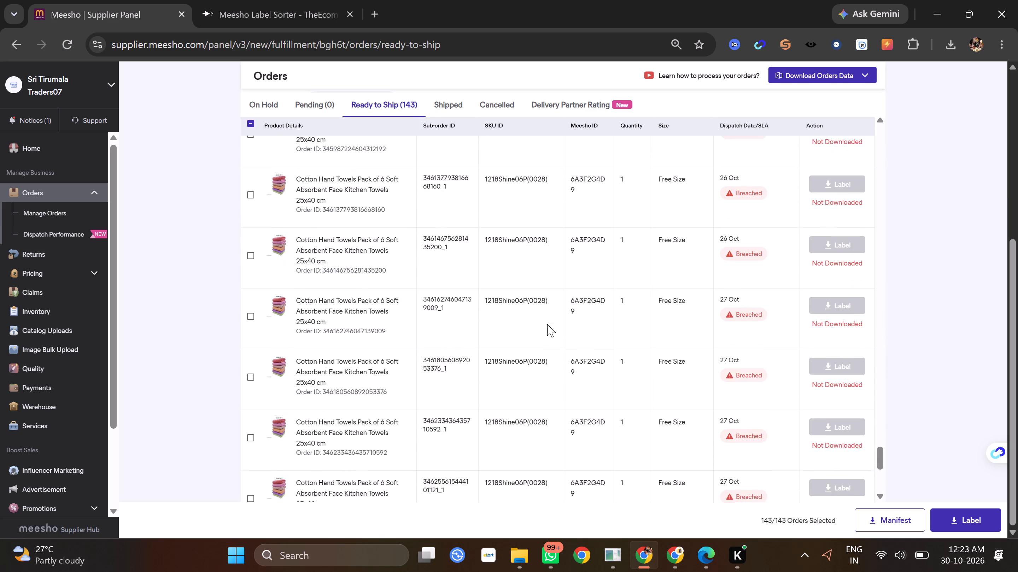
pyautogui.scroll(-2, 547, 324)
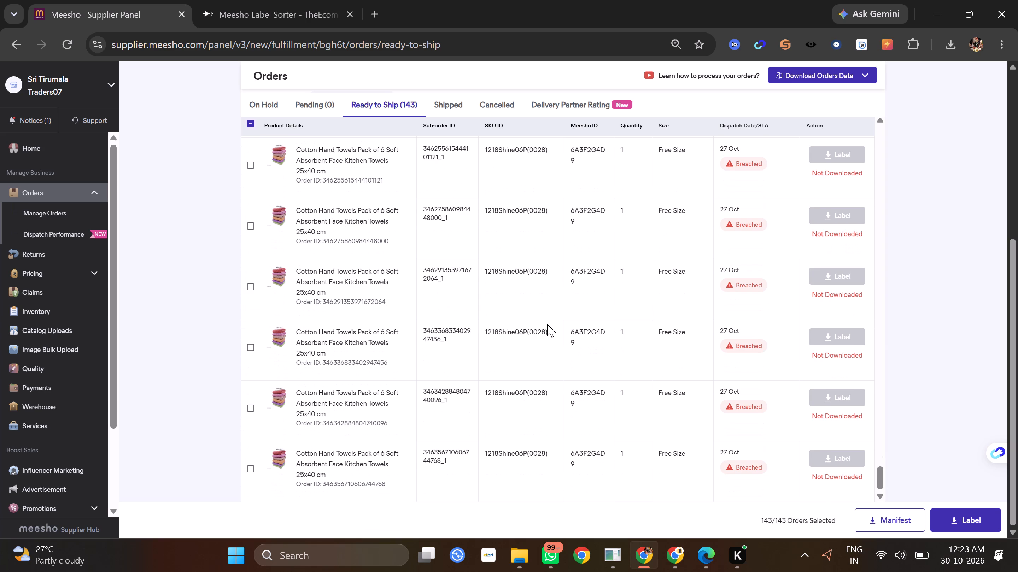
pyautogui.click(250, 123)
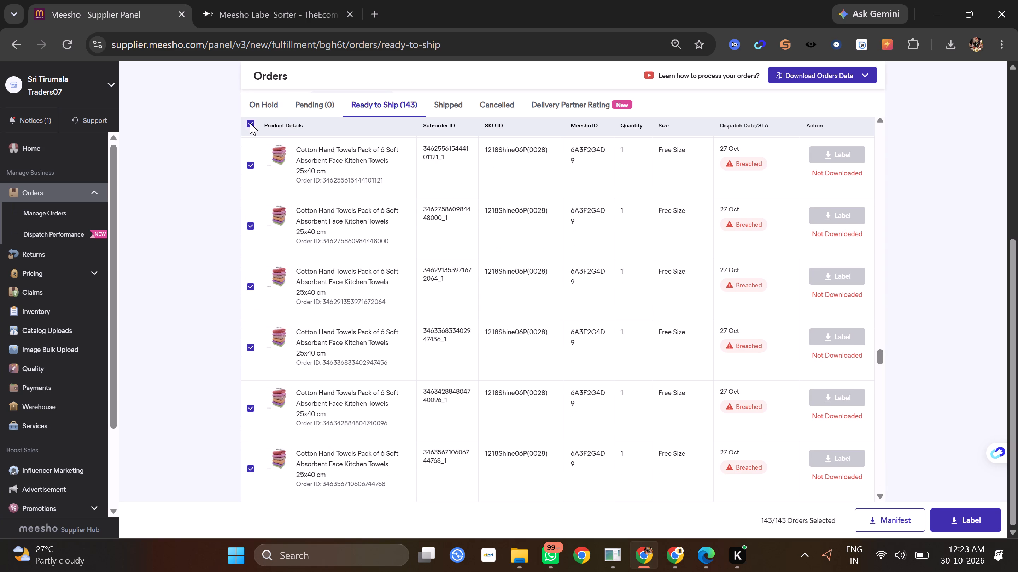
# Exclude the two multi-item 1218Shine06P(0026) orders dated 24 Oct at the end of the list from the selection.
pyautogui.scroll(-19, 470, 329)
pyautogui.scroll(-3, 470, 329)
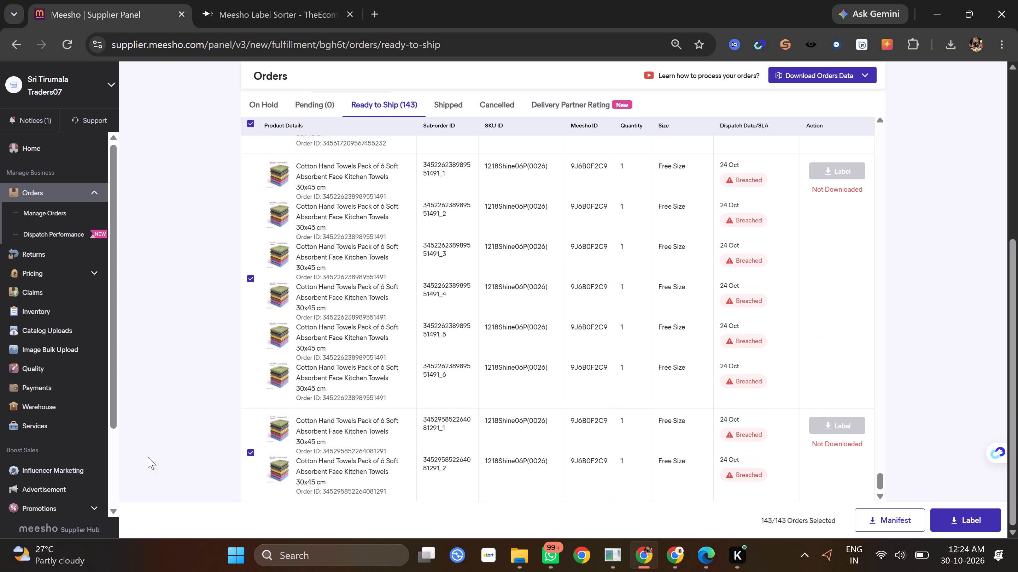
pyautogui.click(249, 451)
pyautogui.click(252, 279)
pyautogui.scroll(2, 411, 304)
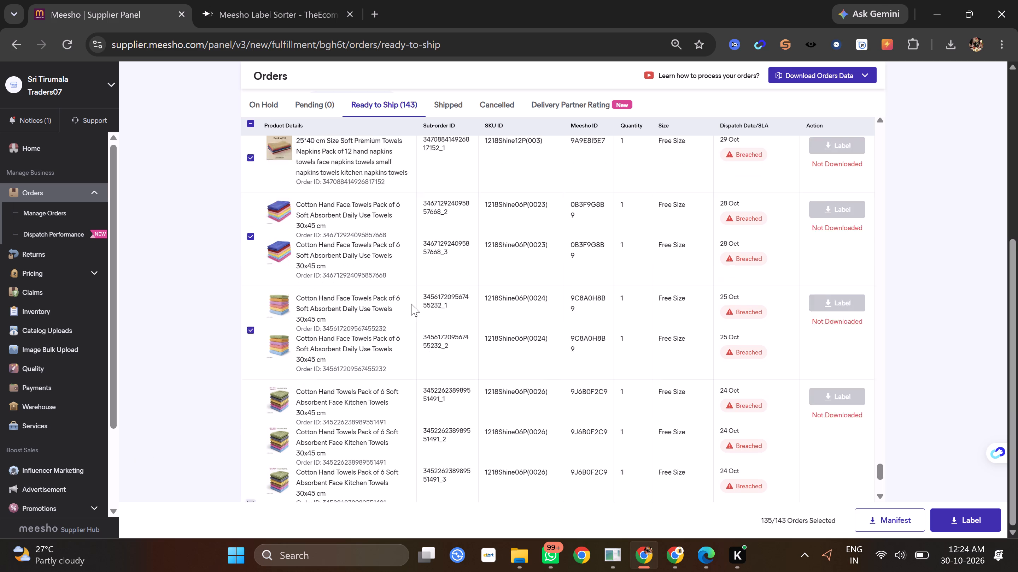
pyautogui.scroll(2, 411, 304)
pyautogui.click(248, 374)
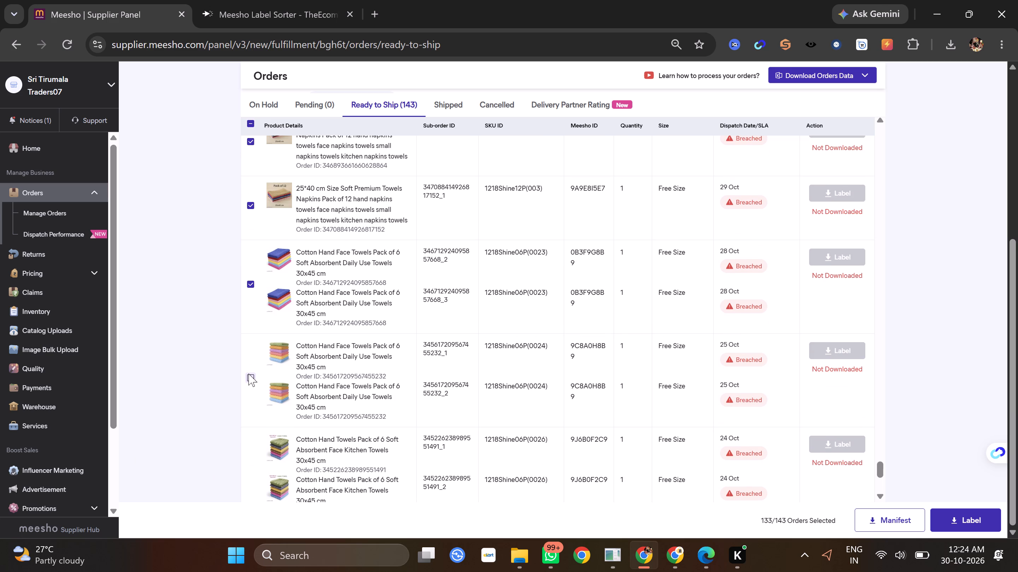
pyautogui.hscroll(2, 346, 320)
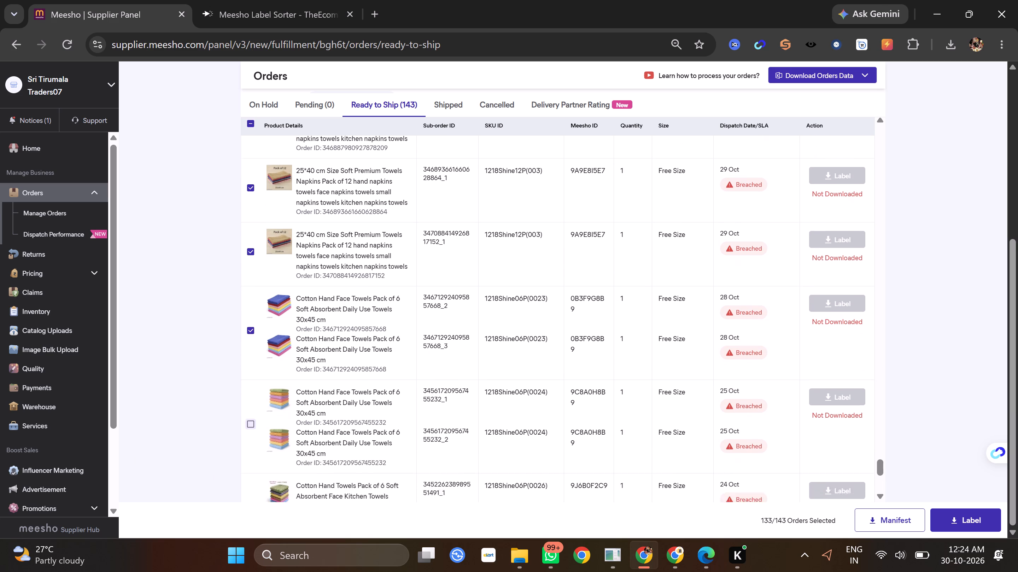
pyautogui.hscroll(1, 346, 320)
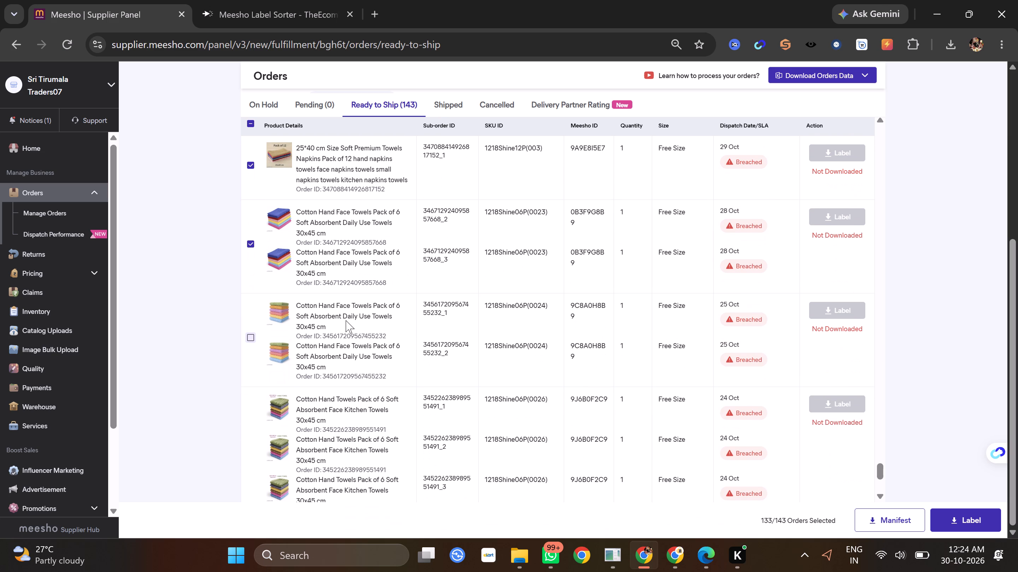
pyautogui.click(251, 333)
# Check the selection at the end of the list and download the labels for the selected orders.
pyautogui.scroll(-4, 251, 333)
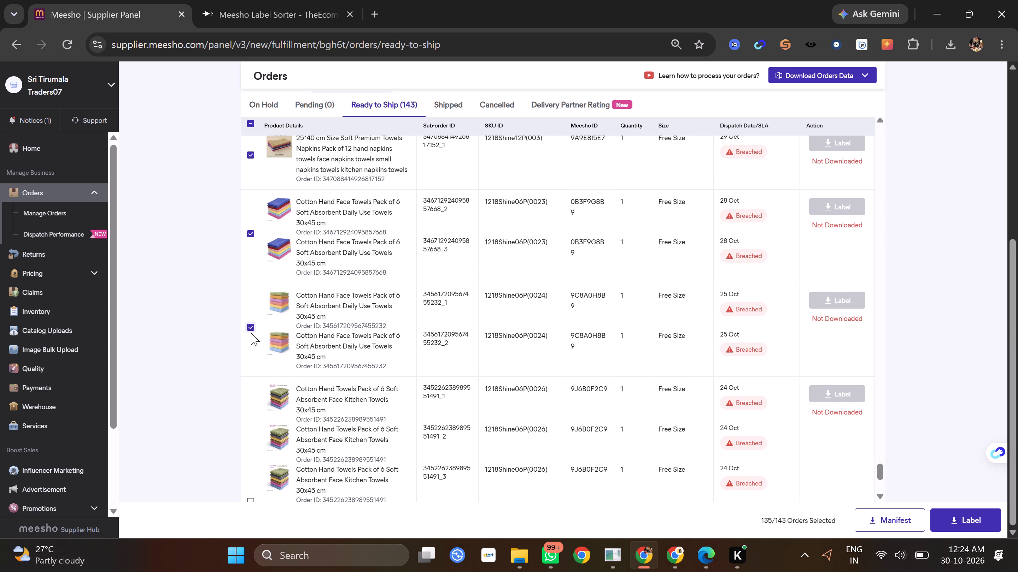
pyautogui.scroll(-5, 375, 293)
pyautogui.scroll(2, 375, 293)
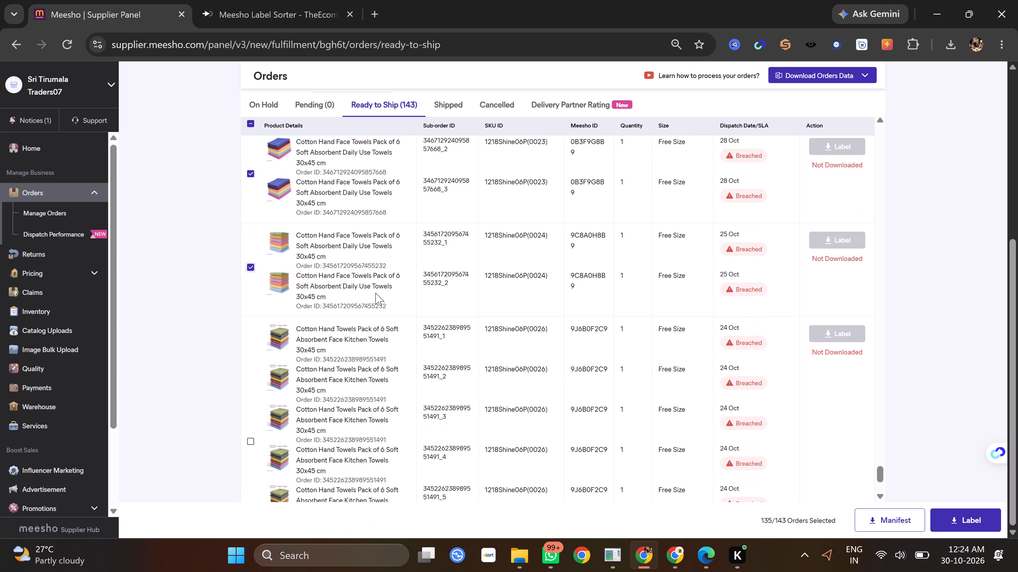
pyautogui.scroll(-5, 375, 293)
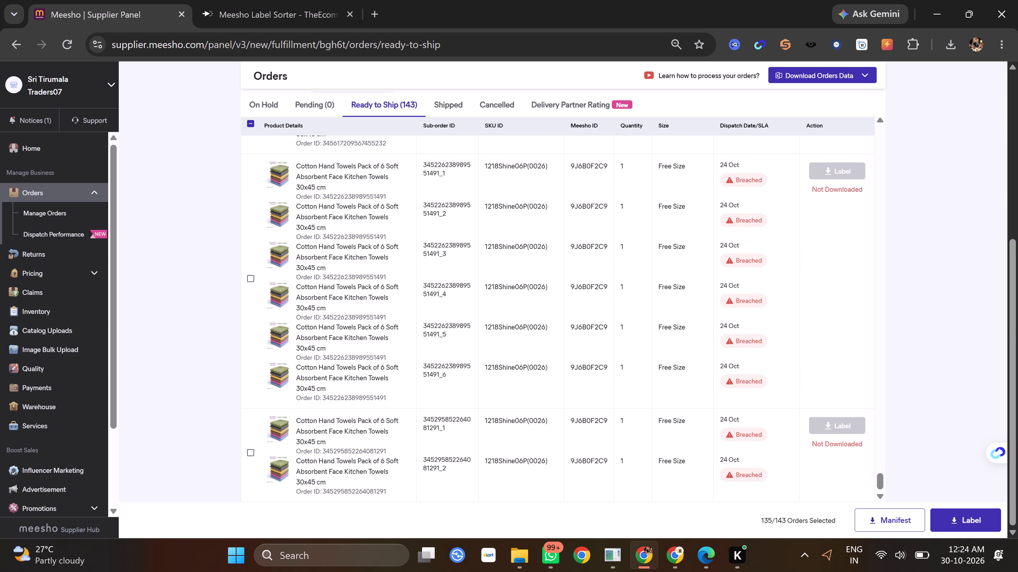
pyautogui.scroll(2, 375, 293)
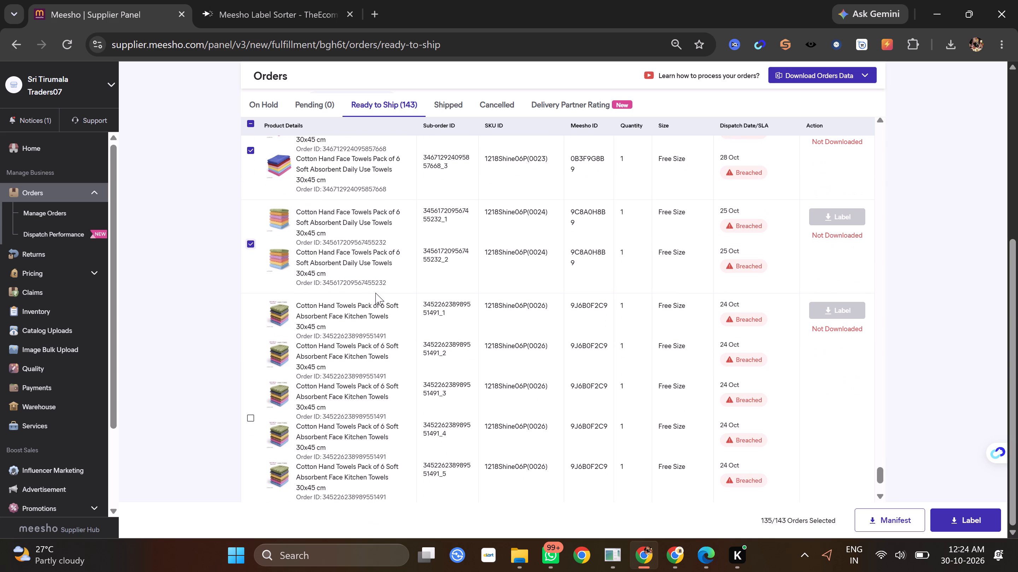
pyautogui.click(948, 519)
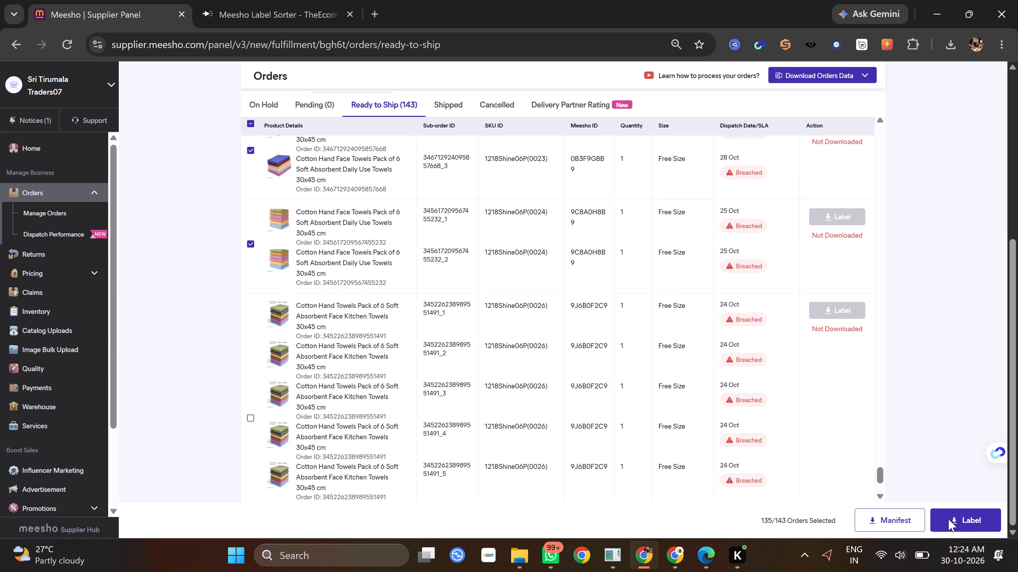
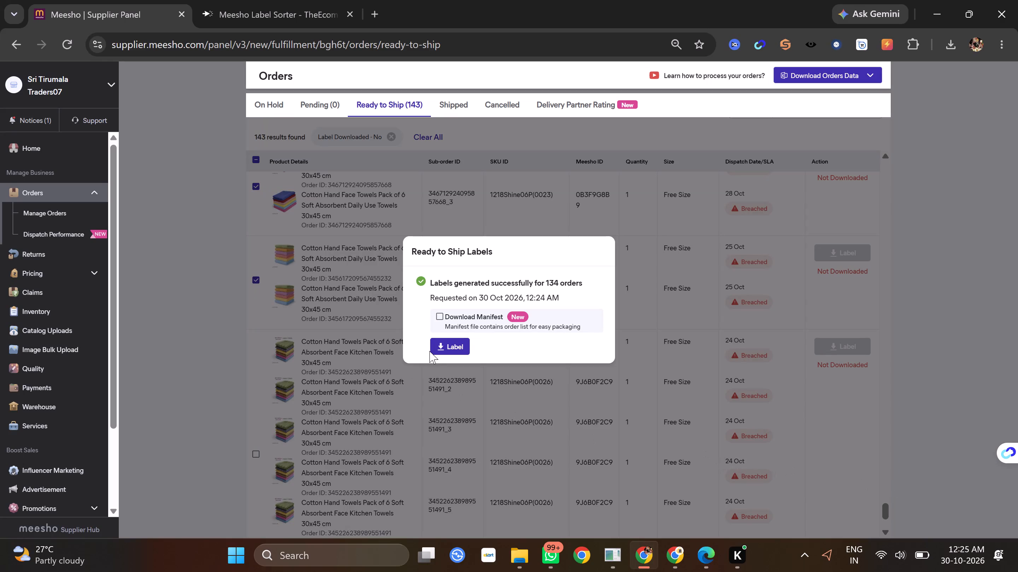
# Download the generated labels PDF for the selected orders without the manifest, and close the opened file.
pyautogui.click(439, 350)
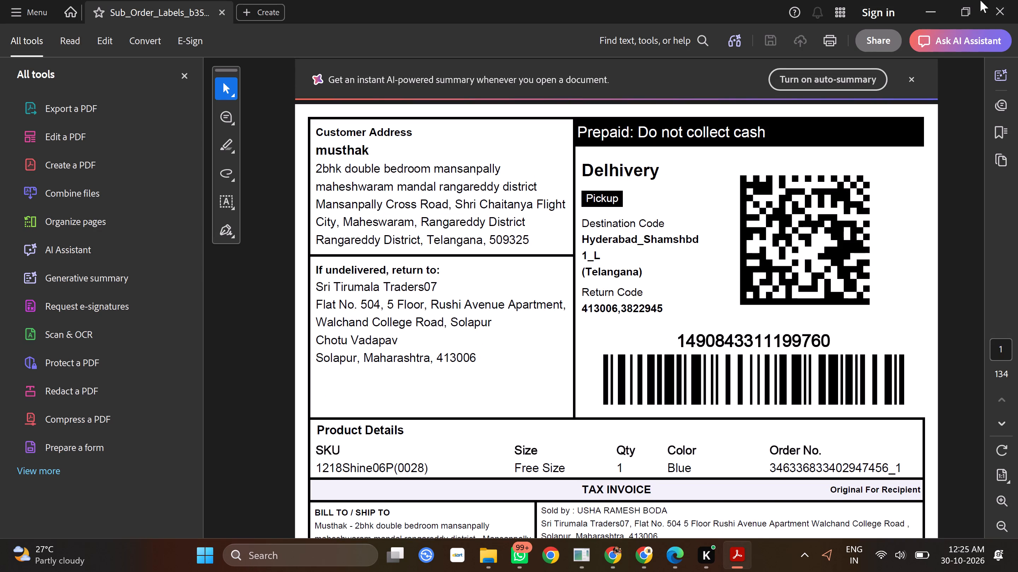
pyautogui.click(1012, 12)
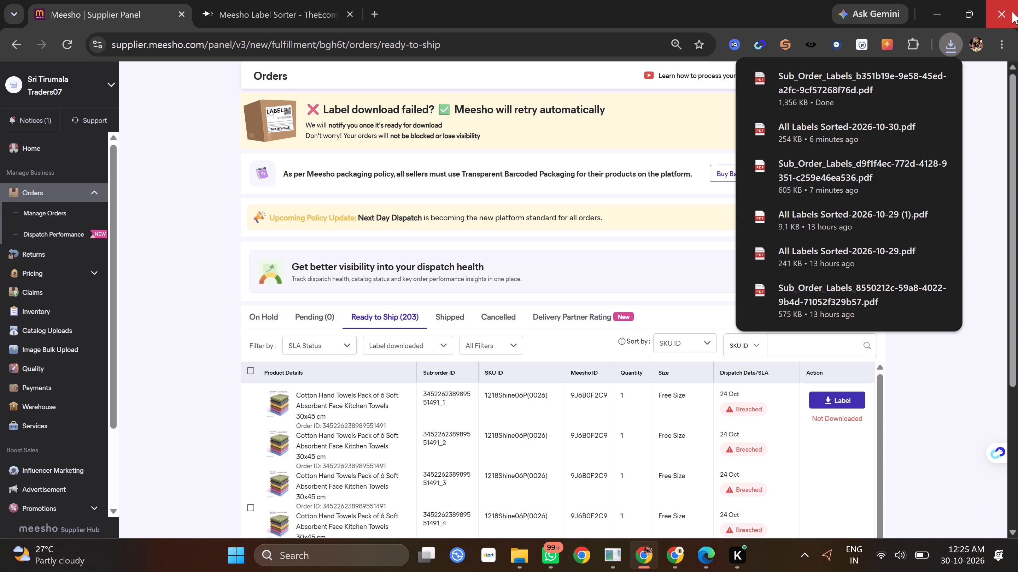
# Start the Meesho label sorter again and upload the newest Sub_Order_Labels PDF, sorted by courier with invoices removed.
pyautogui.click(275, 8)
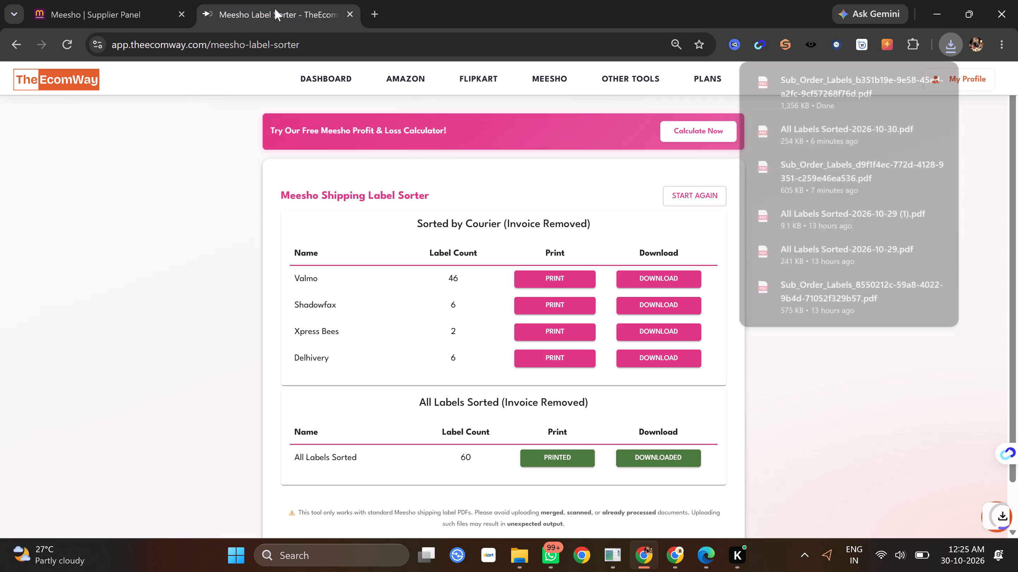
pyautogui.click(703, 201)
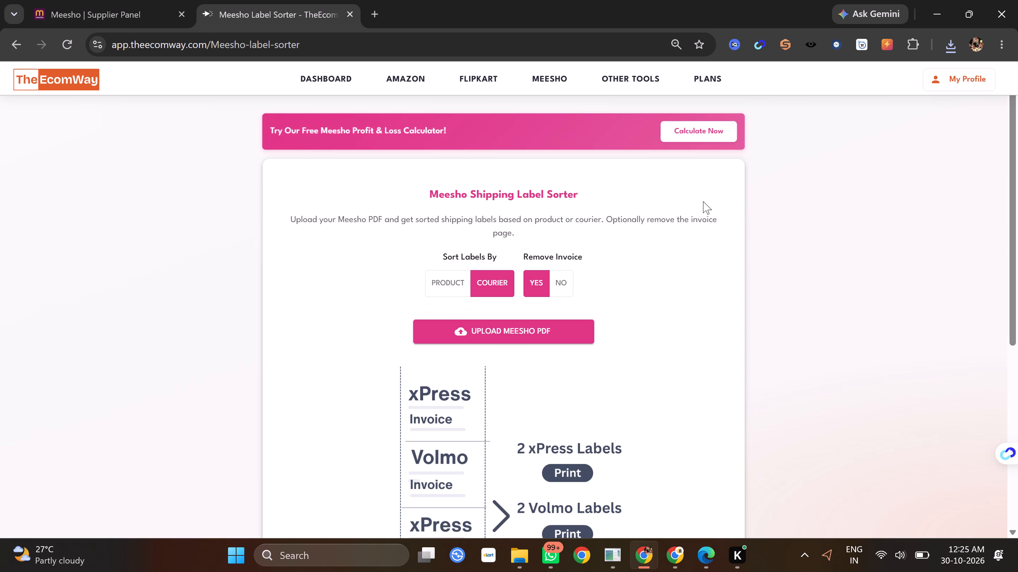
pyautogui.click(466, 326)
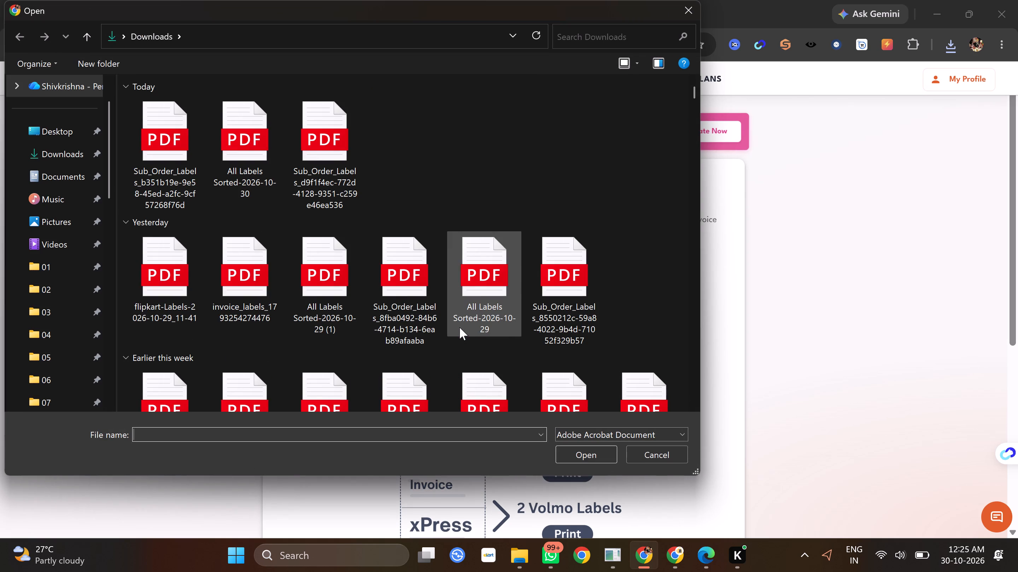
pyautogui.doubleClick(183, 166)
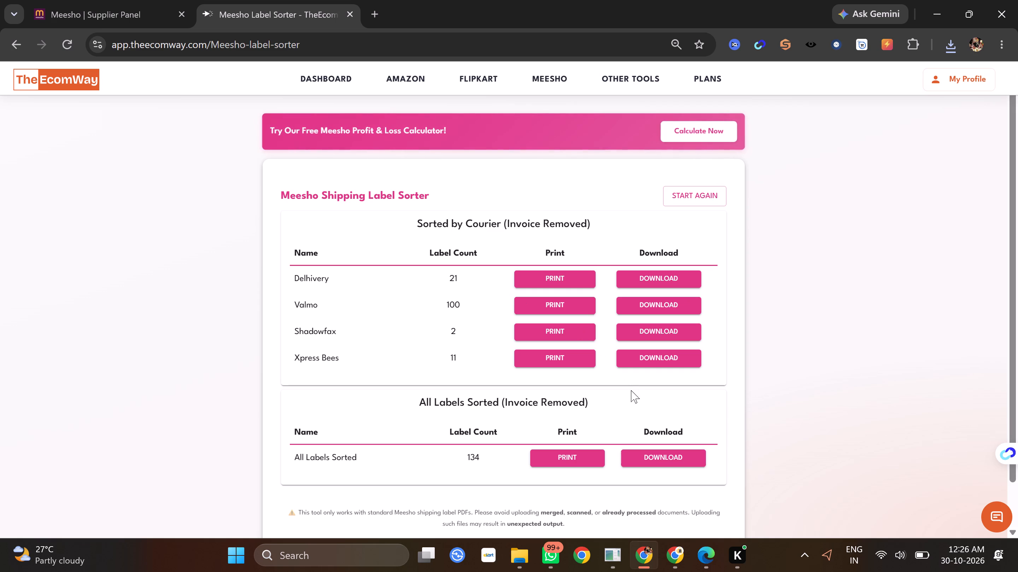
# Download the combined All Labels Sorted PDF and close it when it opens.
pyautogui.click(721, 491)
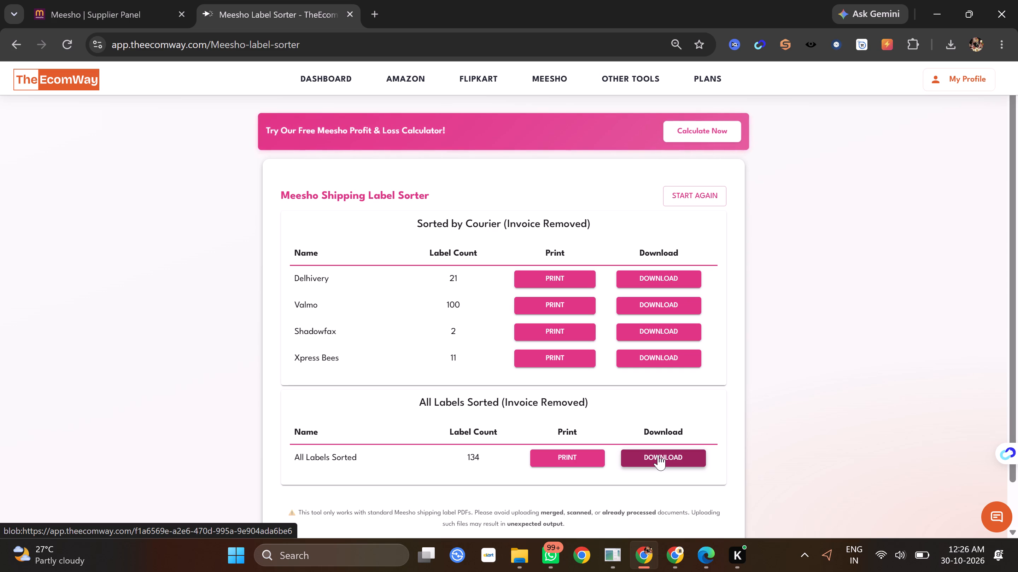
pyautogui.click(658, 455)
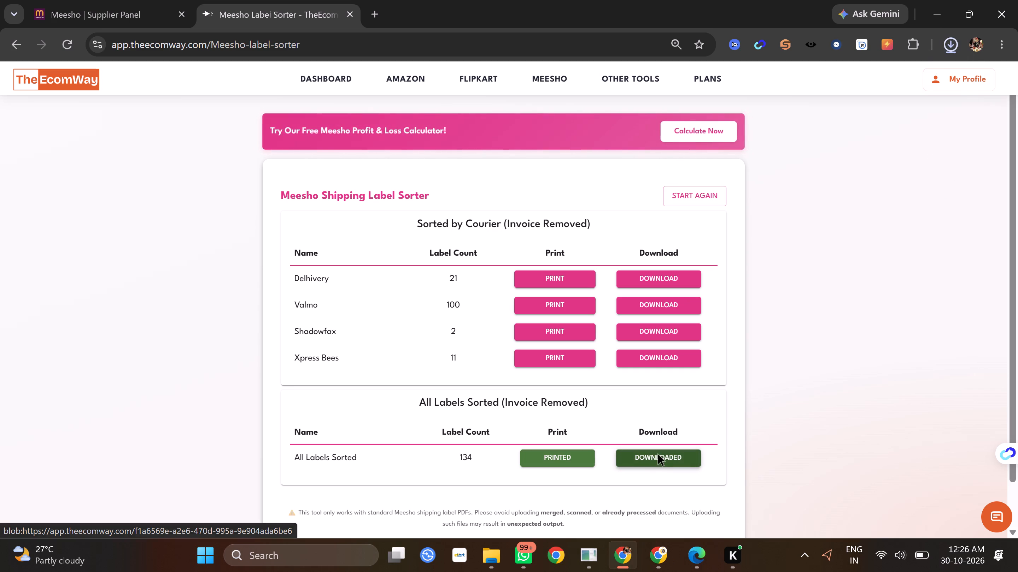
pyautogui.click(1013, 8)
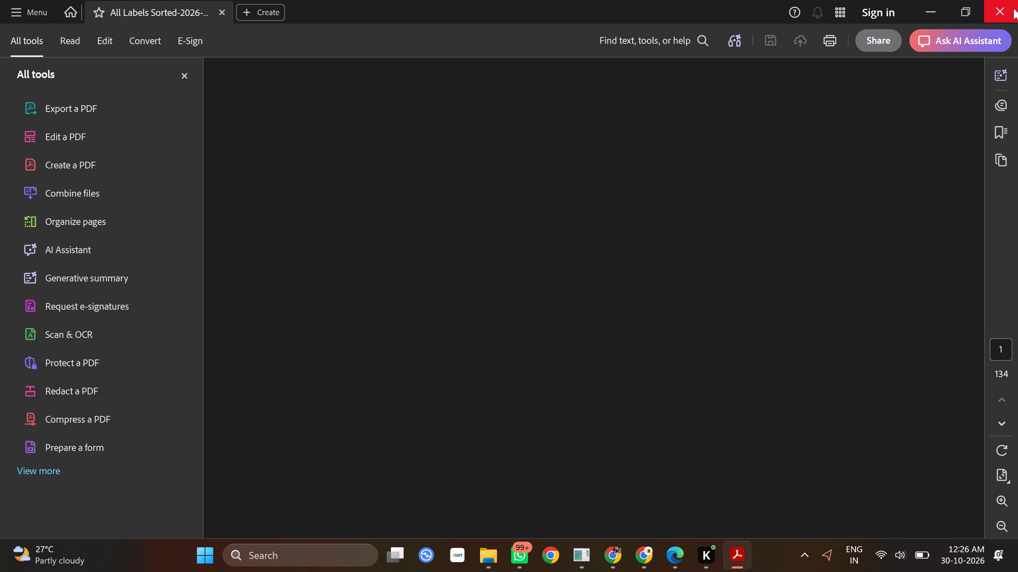
# Download the separate courier label PDFs for Delhivery, Valmo, Shadowfax and Xpress Bees, closing the files that open.
pyautogui.click(587, 195)
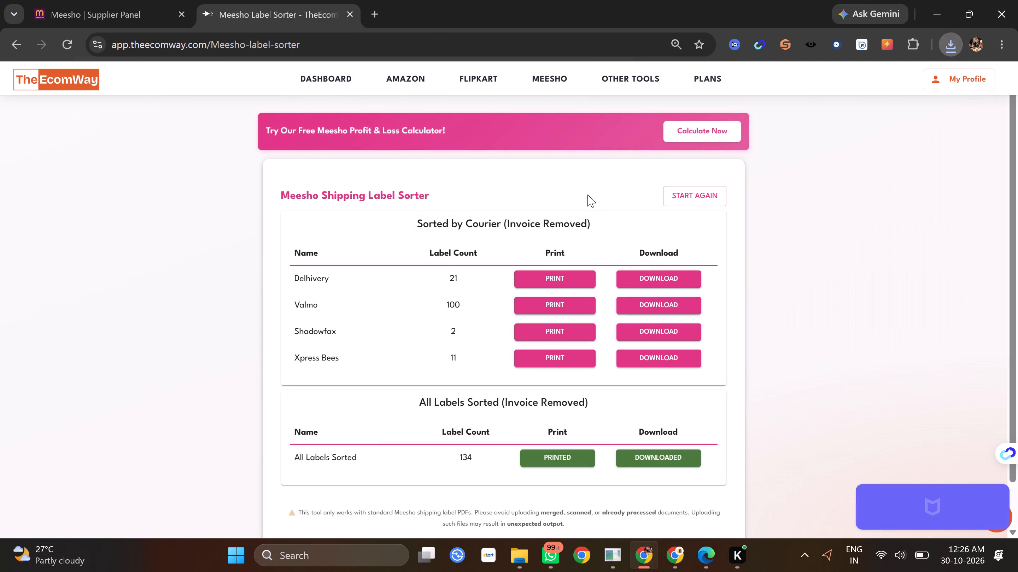
pyautogui.click(637, 276)
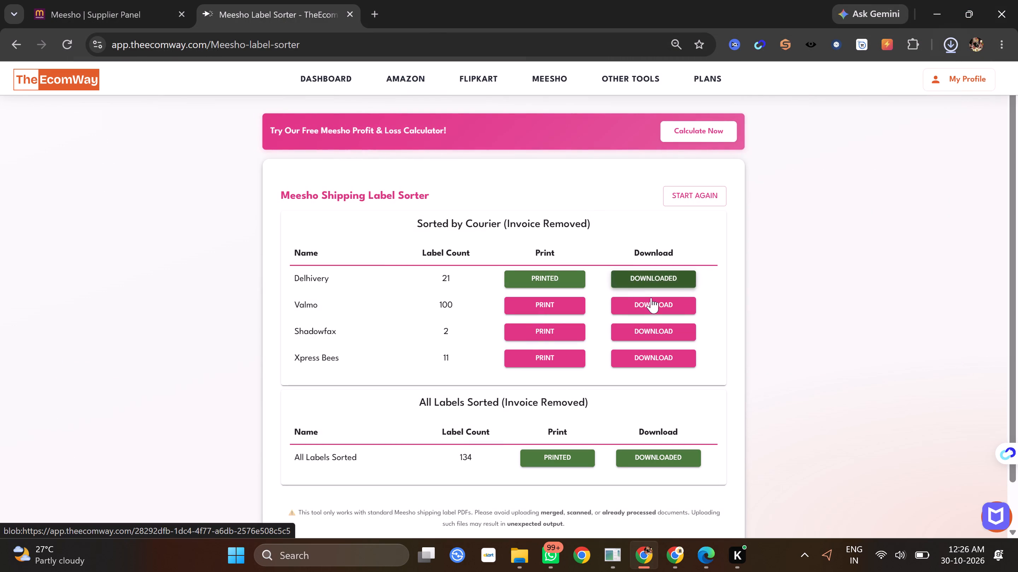
pyautogui.click(650, 300)
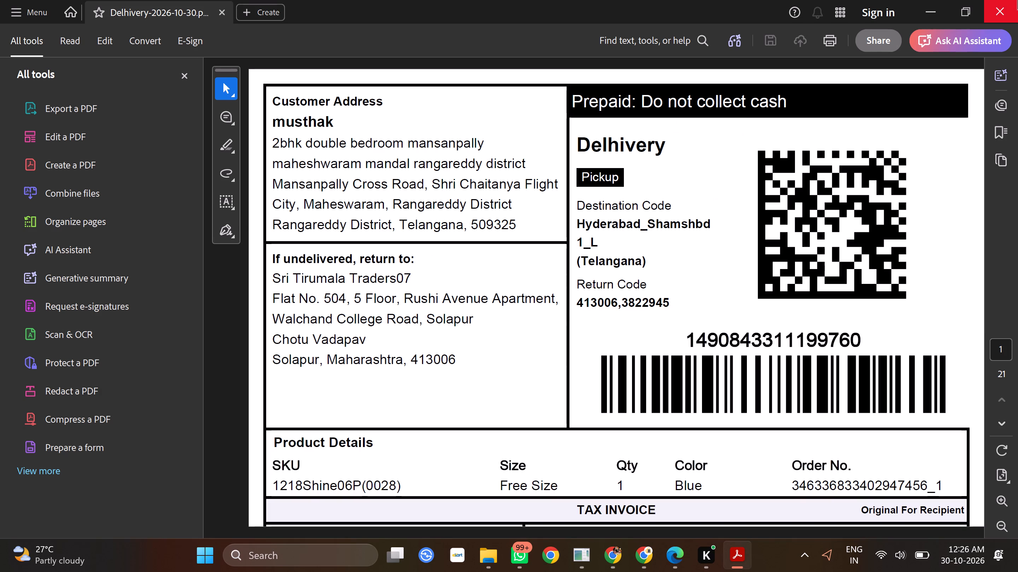
pyautogui.click(1012, 0)
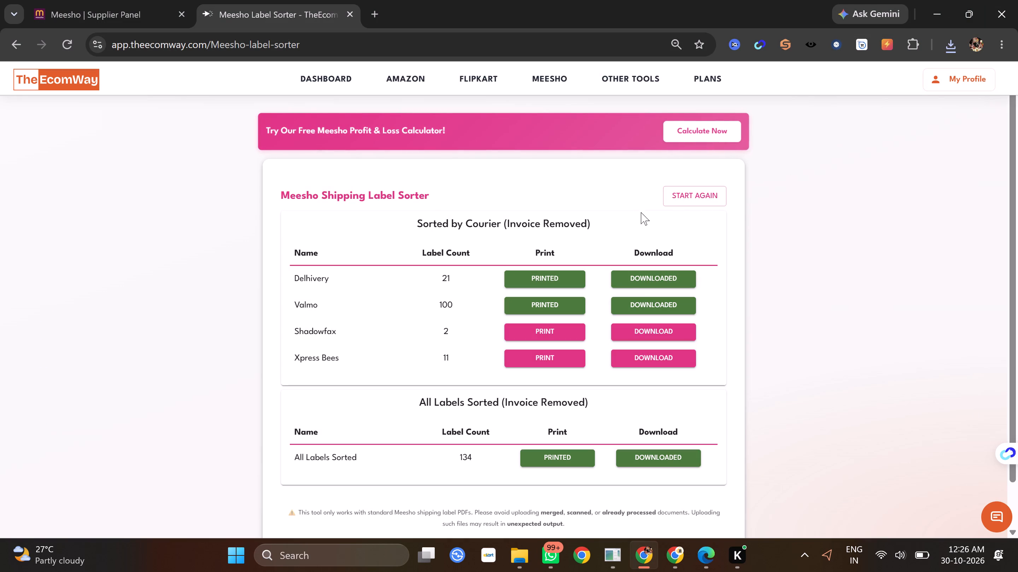
pyautogui.click(643, 328)
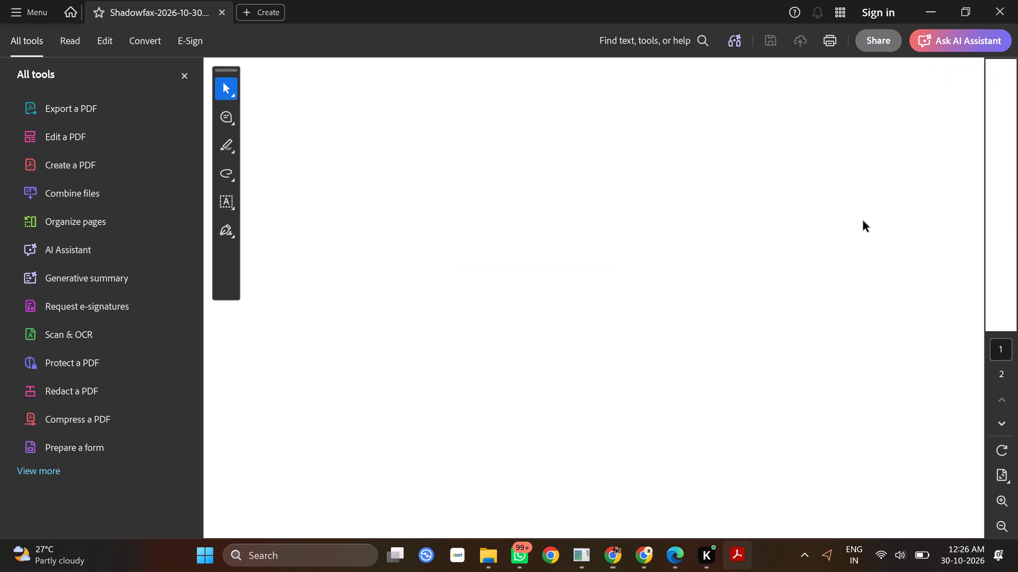
pyautogui.click(1010, 1)
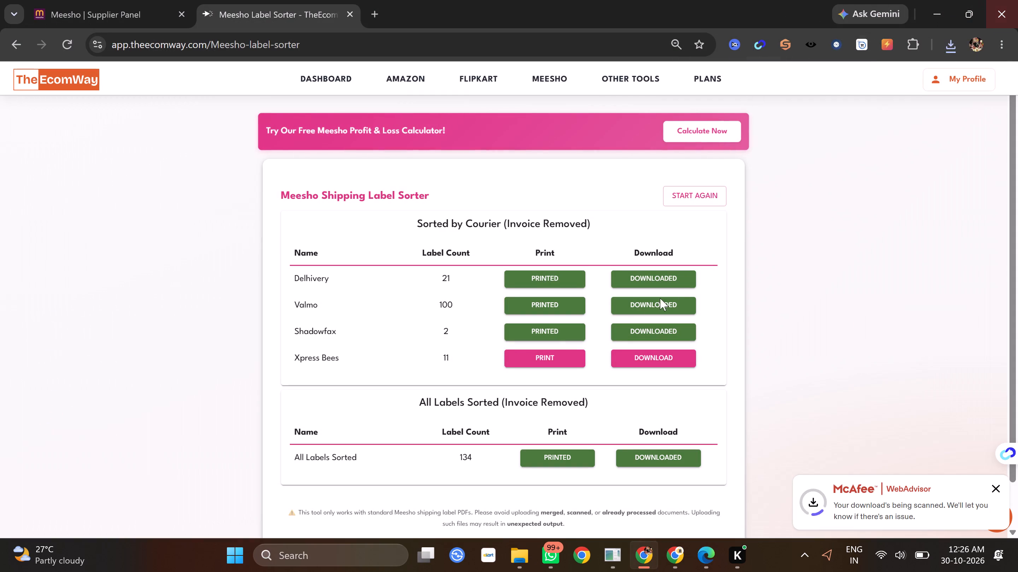
pyautogui.click(667, 362)
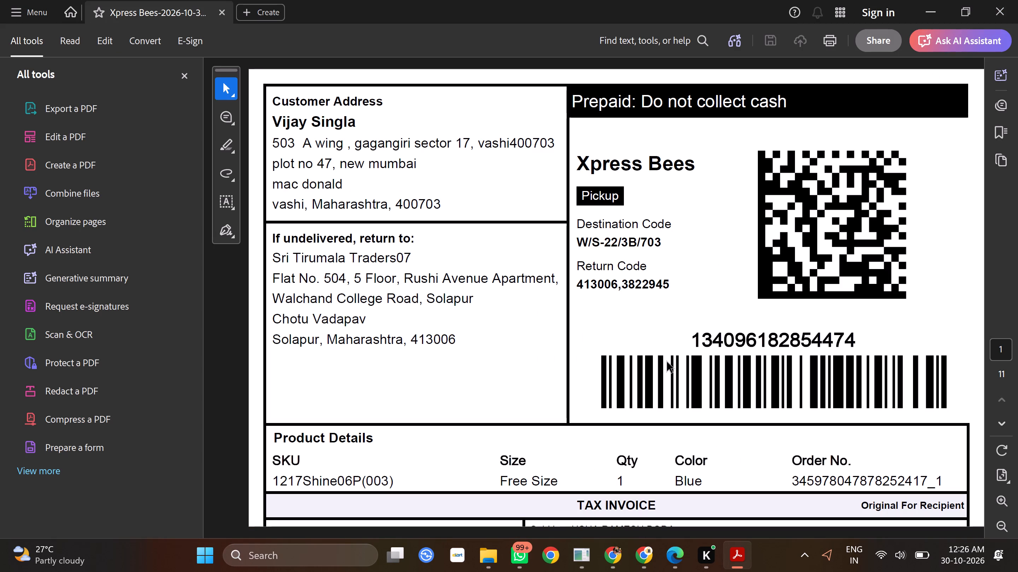
pyautogui.click(1011, 0)
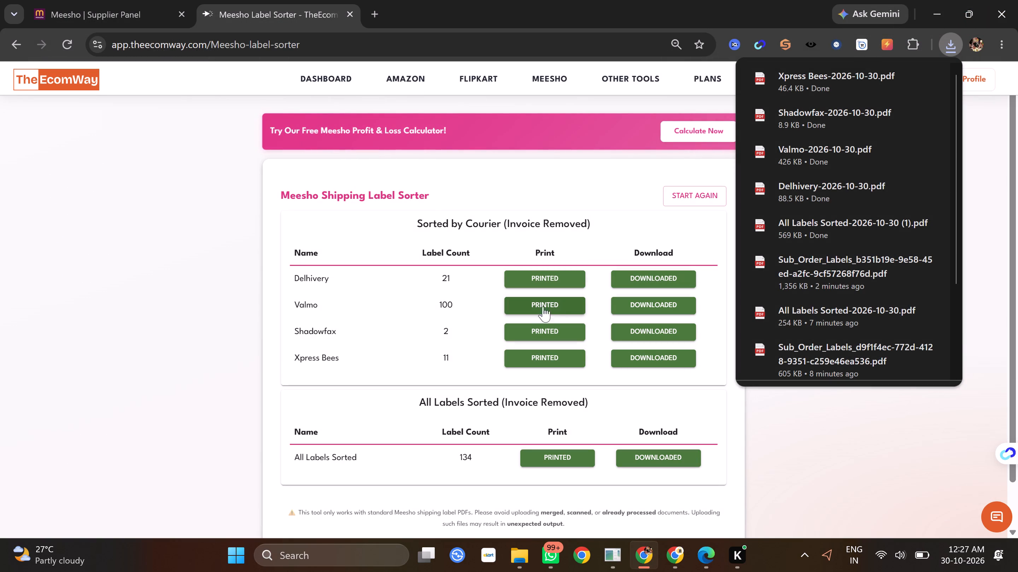
pyautogui.click(88, 305)
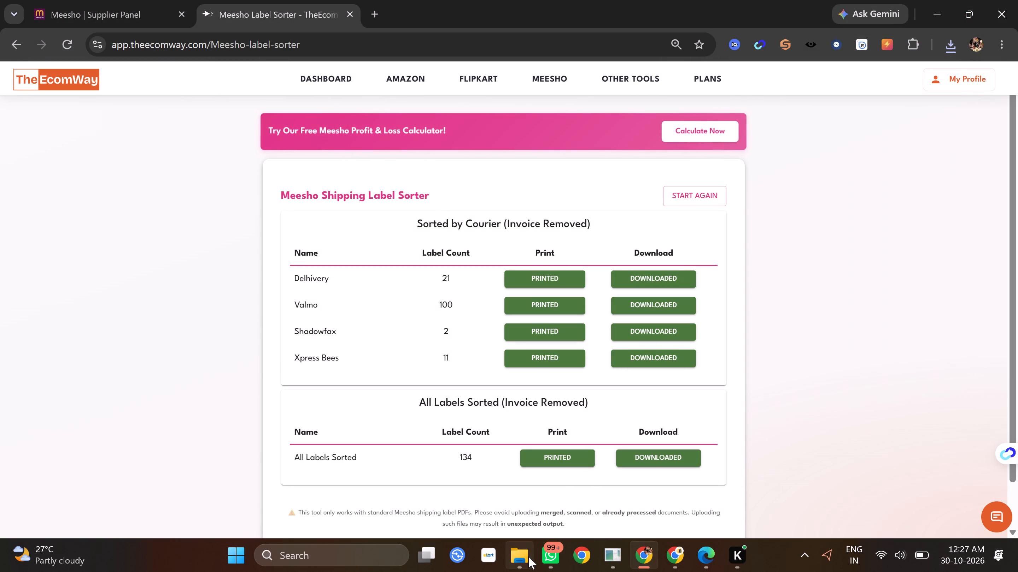
# Check the Downloads folder in File Explorer for the sorted label PDFs, and put the window away.
pyautogui.click(527, 556)
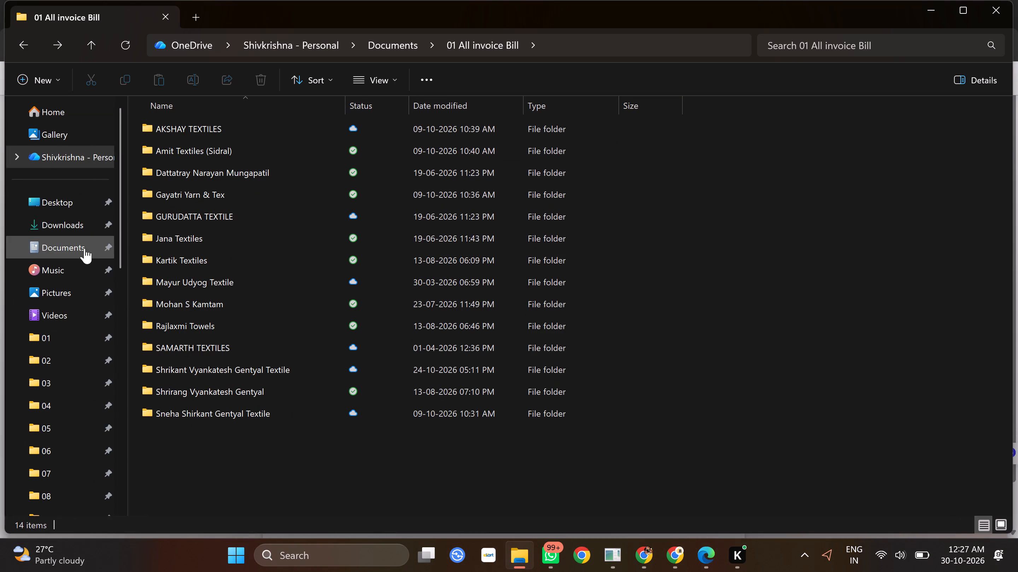
pyautogui.click(72, 224)
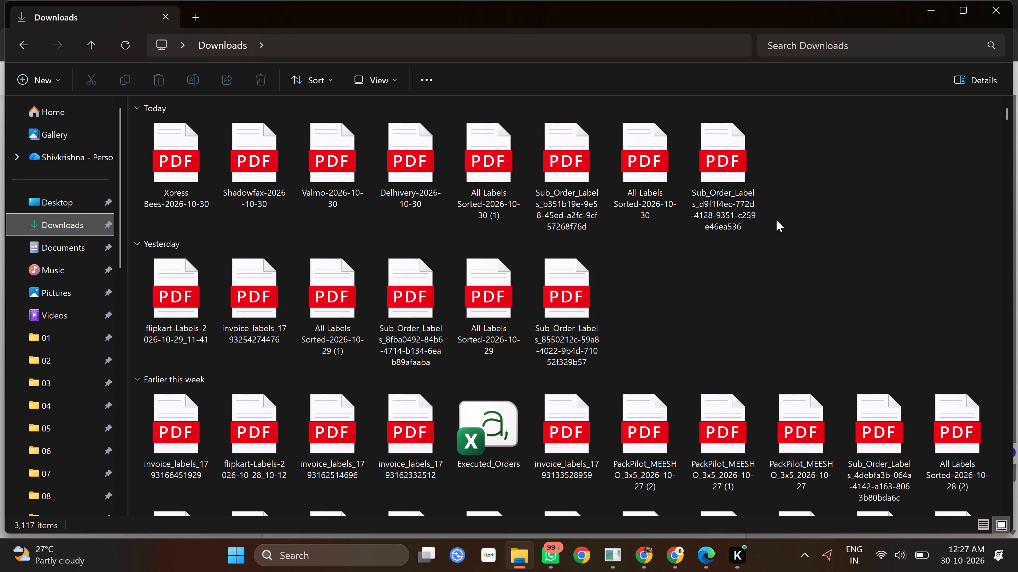
pyautogui.click(924, 13)
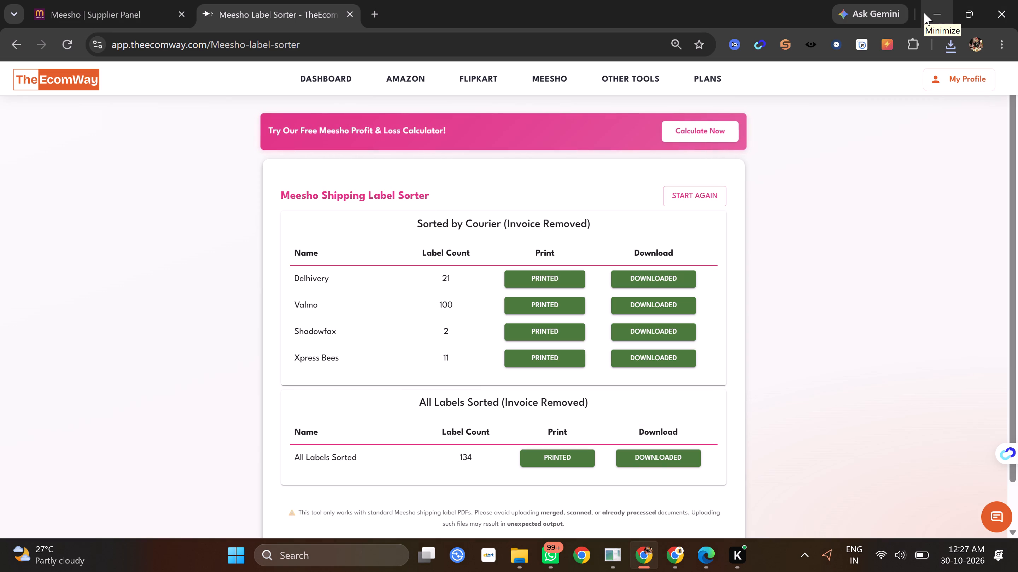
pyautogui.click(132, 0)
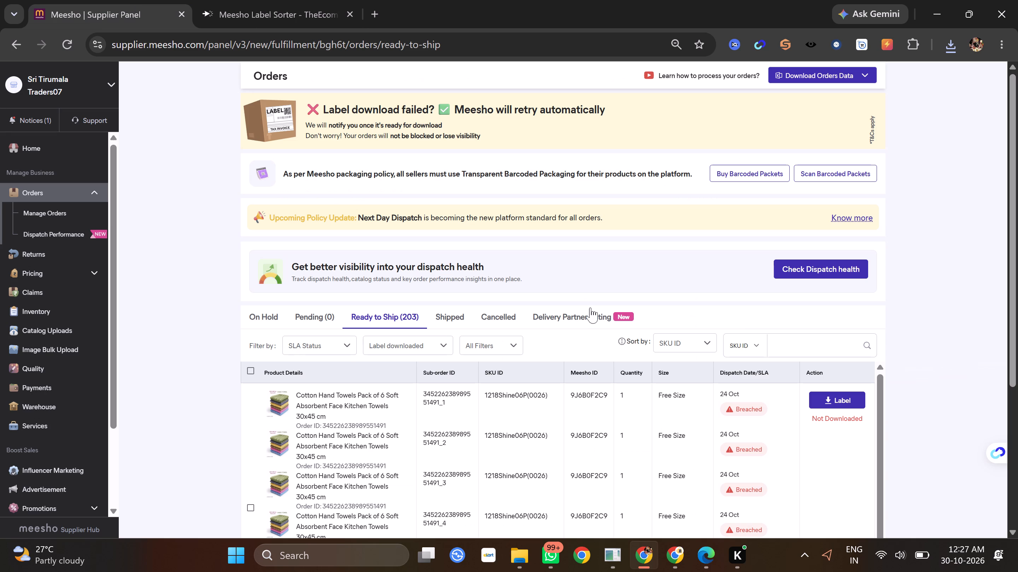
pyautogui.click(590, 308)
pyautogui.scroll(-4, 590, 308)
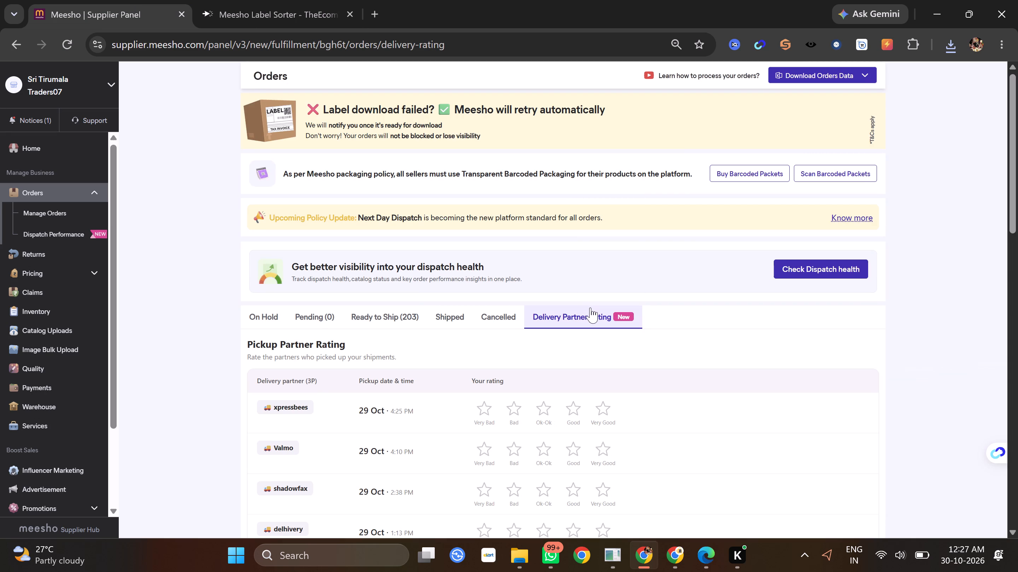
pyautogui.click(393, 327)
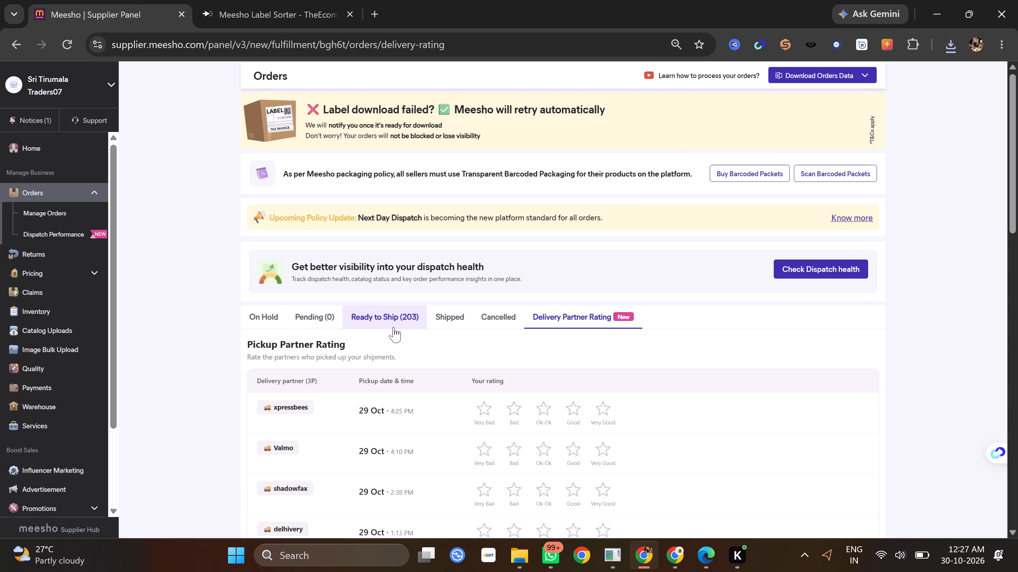
# Switch to Flipkart Seller Hub in the other Chrome profile and refresh the orders waiting to be accepted.
pyautogui.click(676, 560)
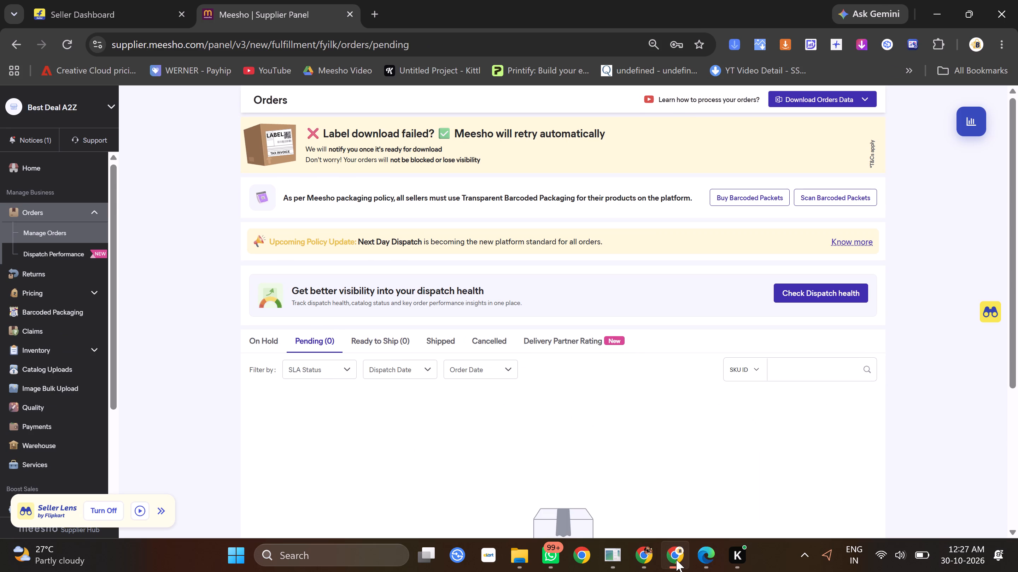
pyautogui.click(130, 1)
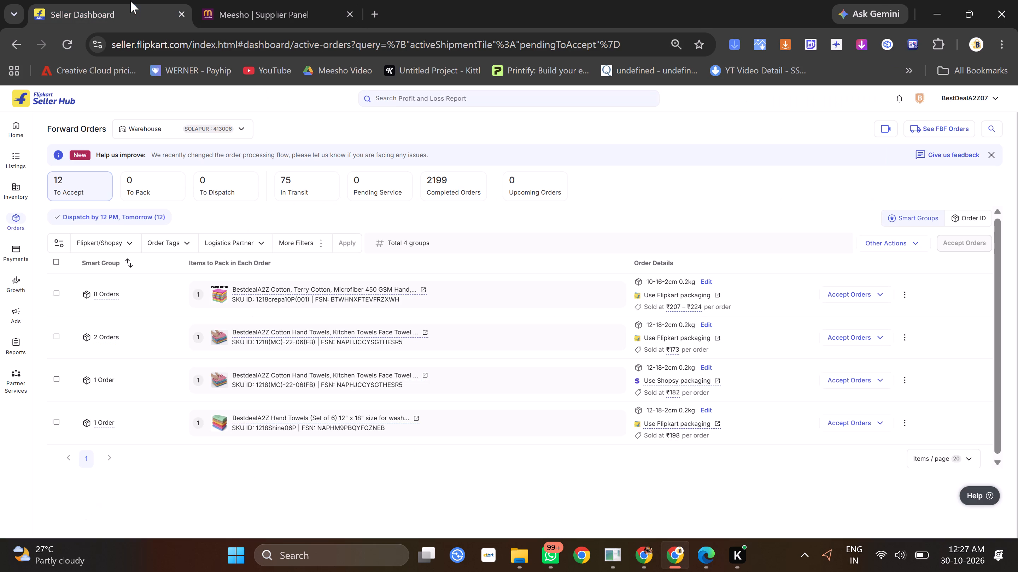
pyautogui.click(67, 42)
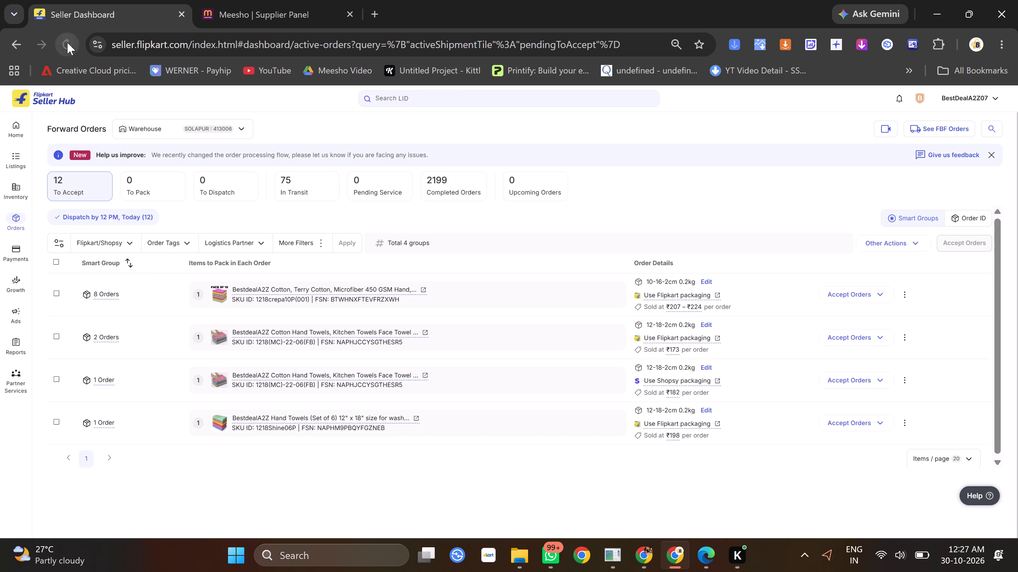
pyautogui.moveTo(67, 42); pyautogui.dragTo(94, 168)
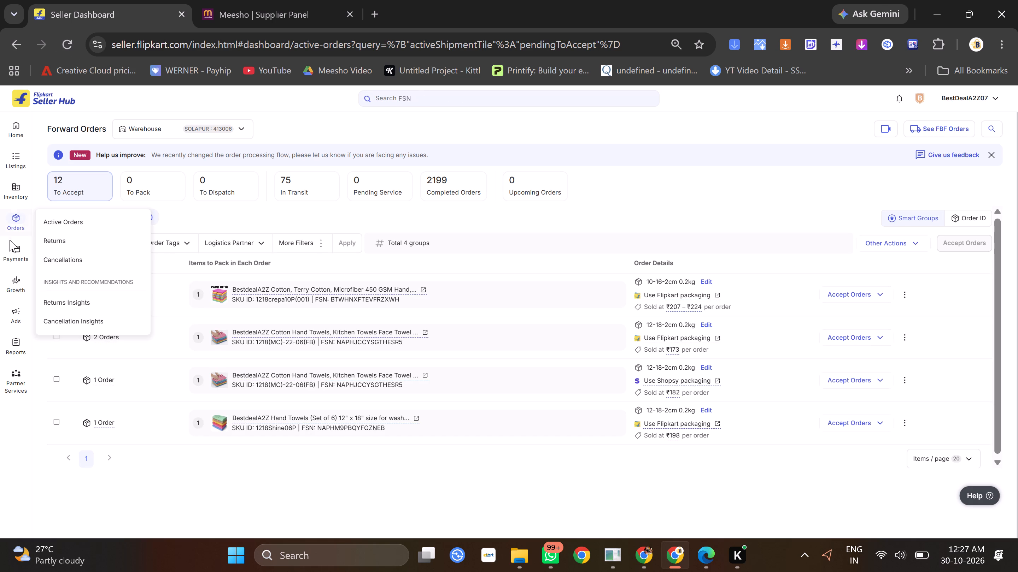
# Open the Flipkart Payments Overview and refresh its upcoming and previous payments.
pyautogui.click(10, 245)
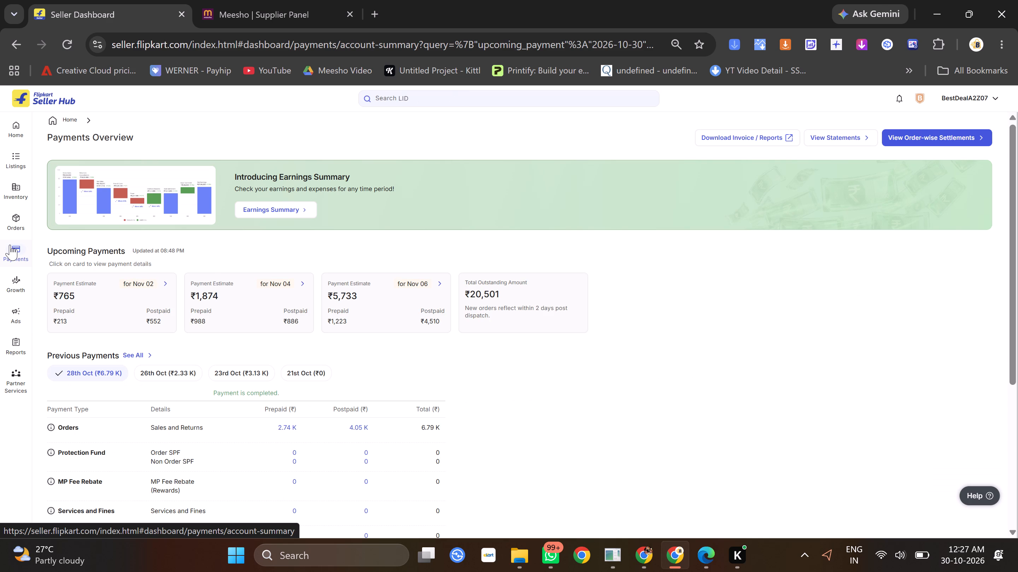
pyautogui.click(63, 40)
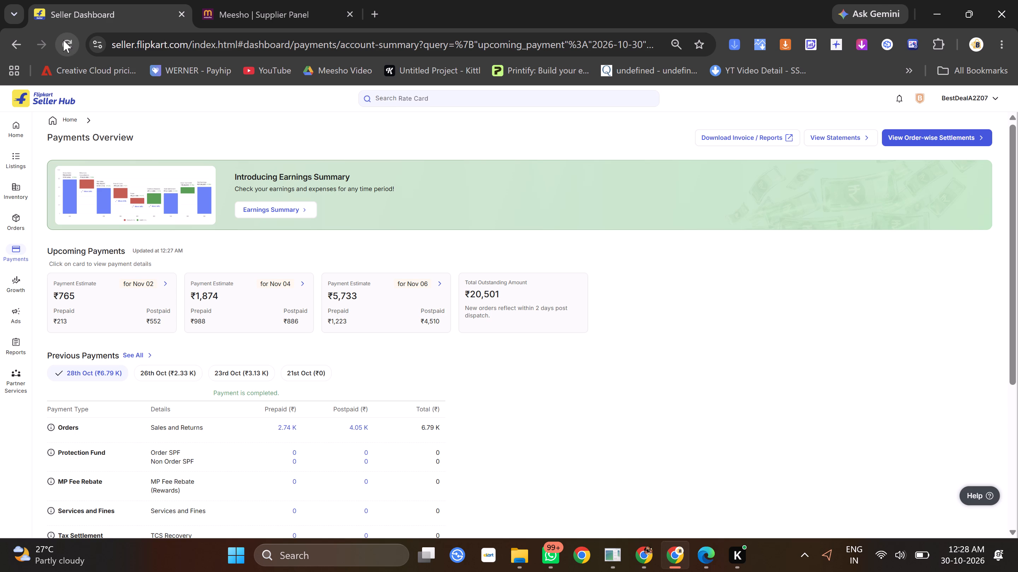
pyautogui.click(63, 40)
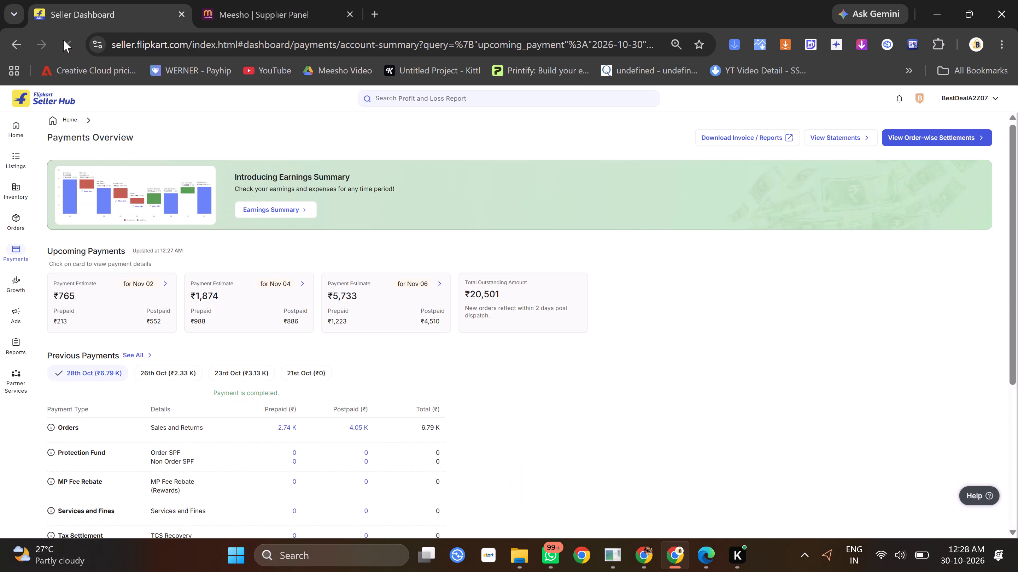
# Return to the Flipkart forward orders and view those waiting to be accepted.
pyautogui.click(15, 215)
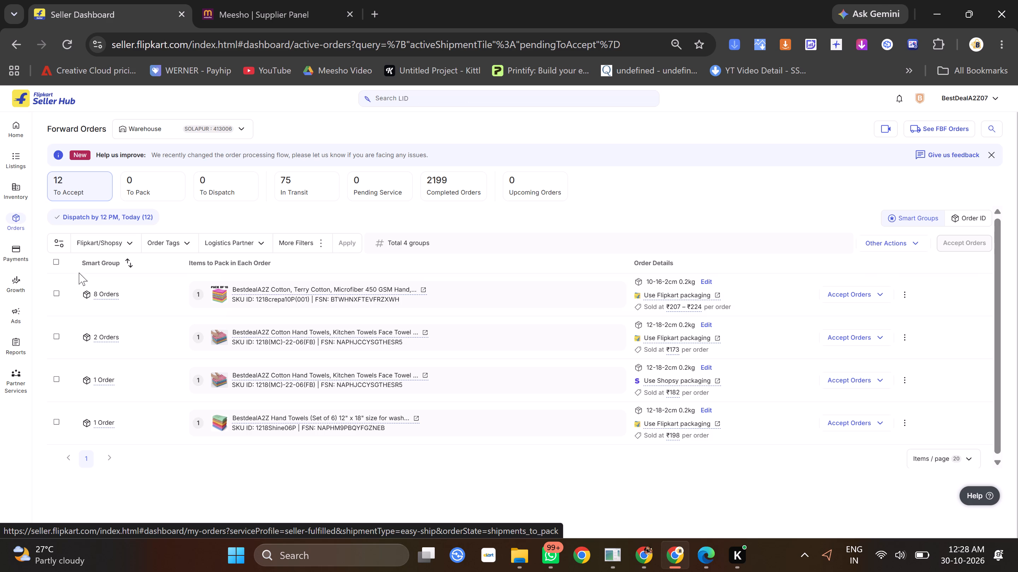
pyautogui.click(312, 218)
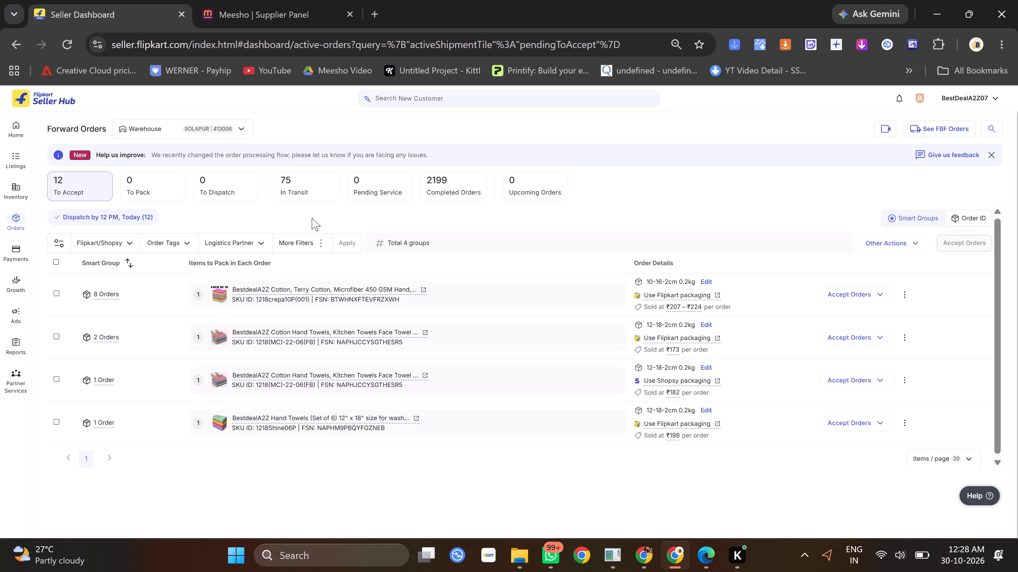
pyautogui.click(364, 220)
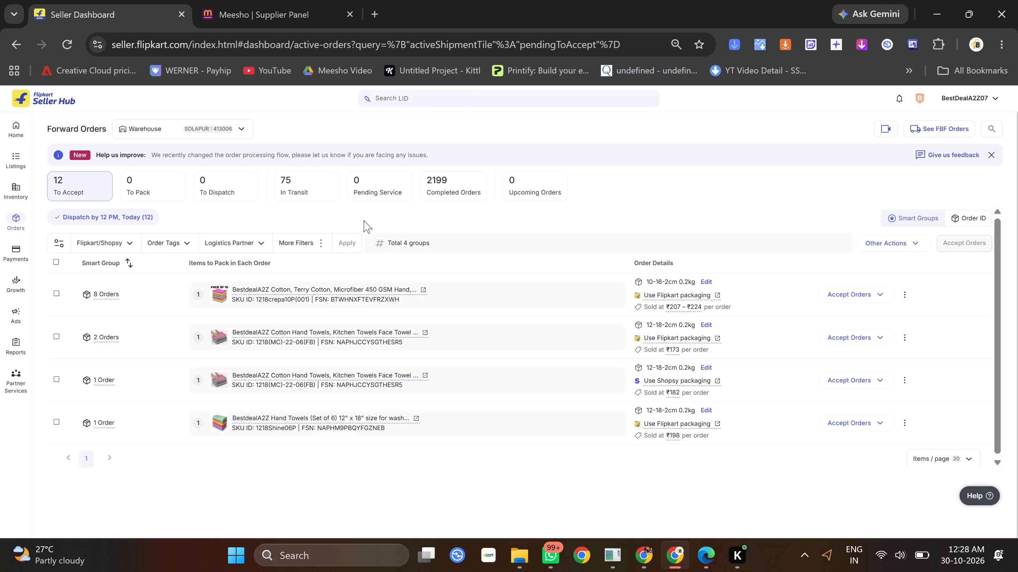